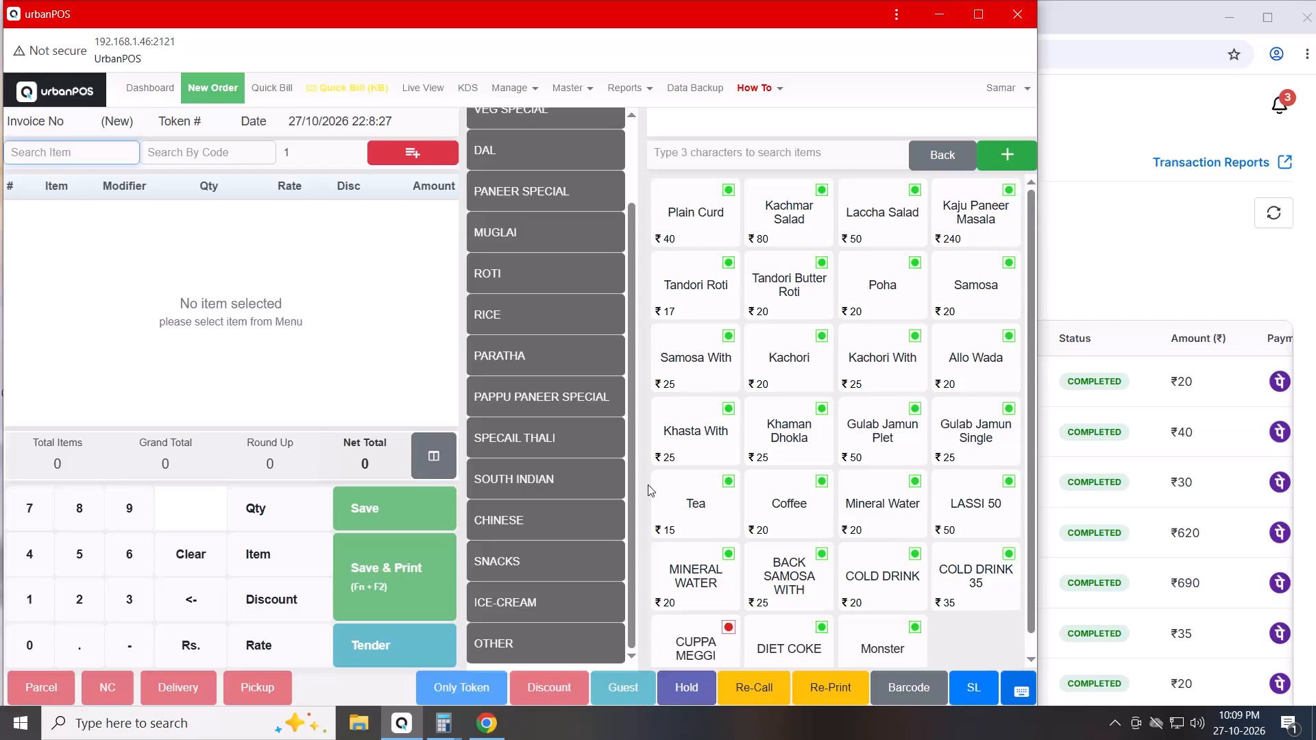
# Find Butter Khichdi by item name and add one to the new order.
pyautogui.write('butter')
pyautogui.press('space')
pyautogui.press('k')
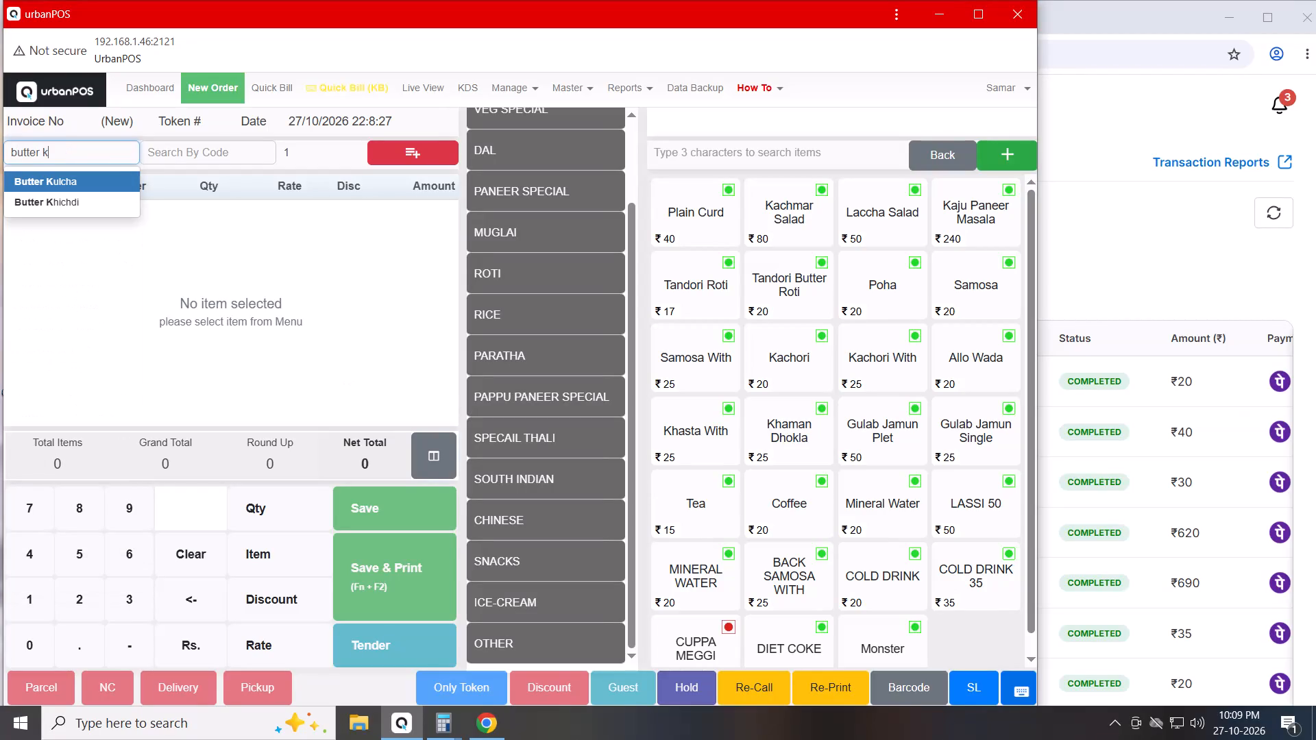
pyautogui.press('Up')
pyautogui.press('Return')
pyautogui.press('Return')
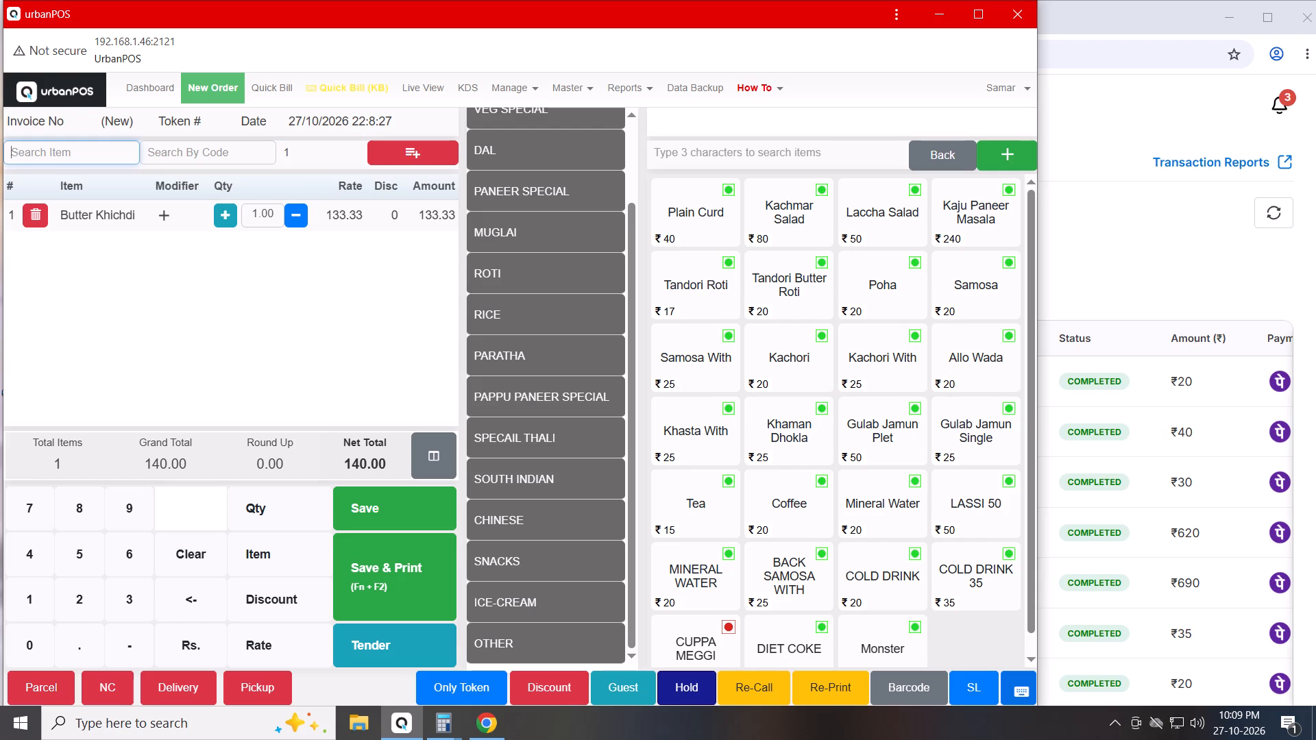
# Add one Onion Salad to the same order, and save and print the bill.
pyautogui.write('onio')
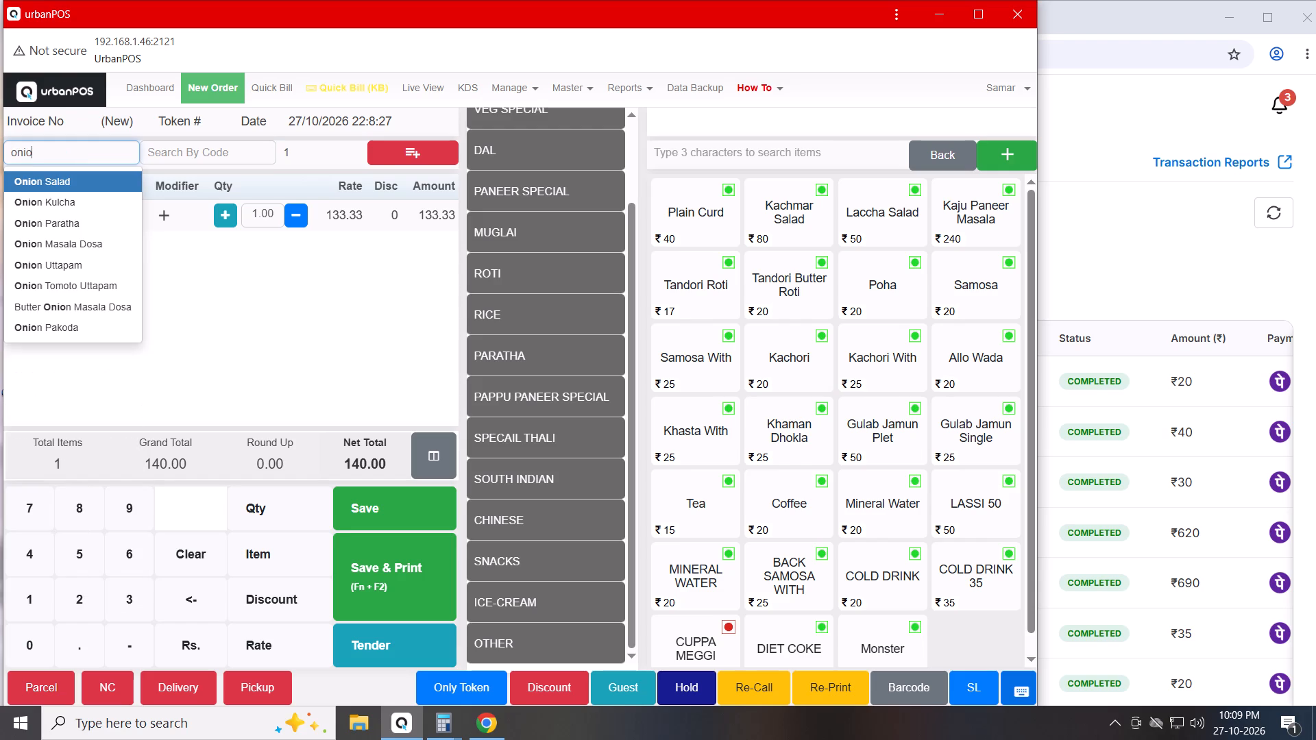
pyautogui.press('Return')
pyautogui.press('Return')
pyautogui.press('F2')
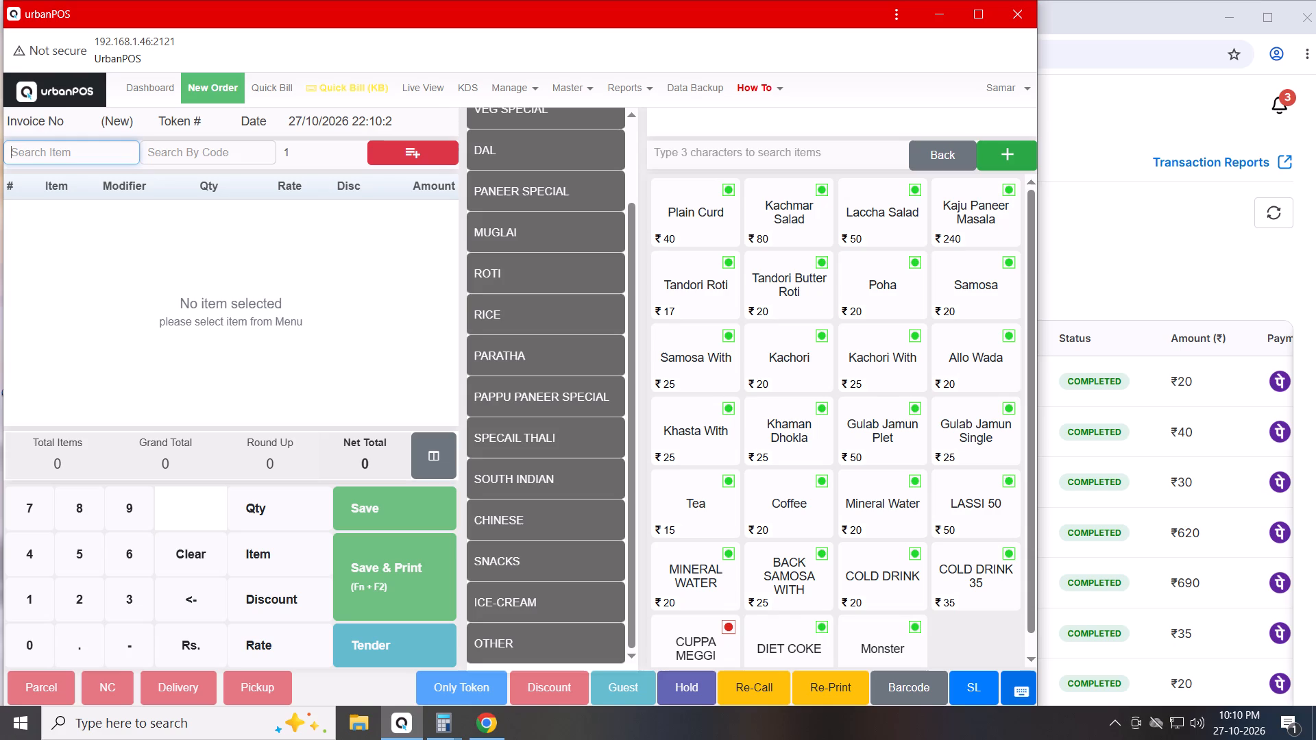
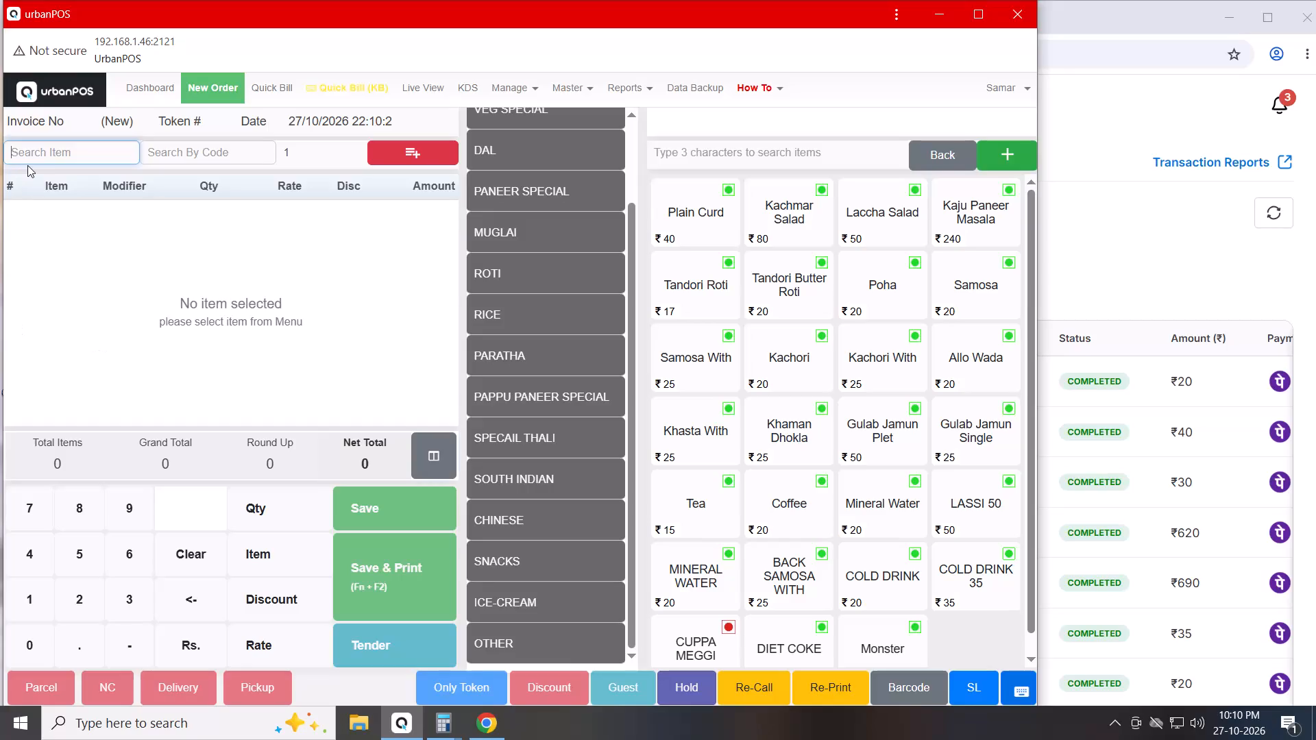
# Find Masala Meggi by item name, add it to the new order with quantity 2, and save and print the bill.
pyautogui.write('masa;')
pyautogui.press('BackSpace')
pyautogui.write('la m')
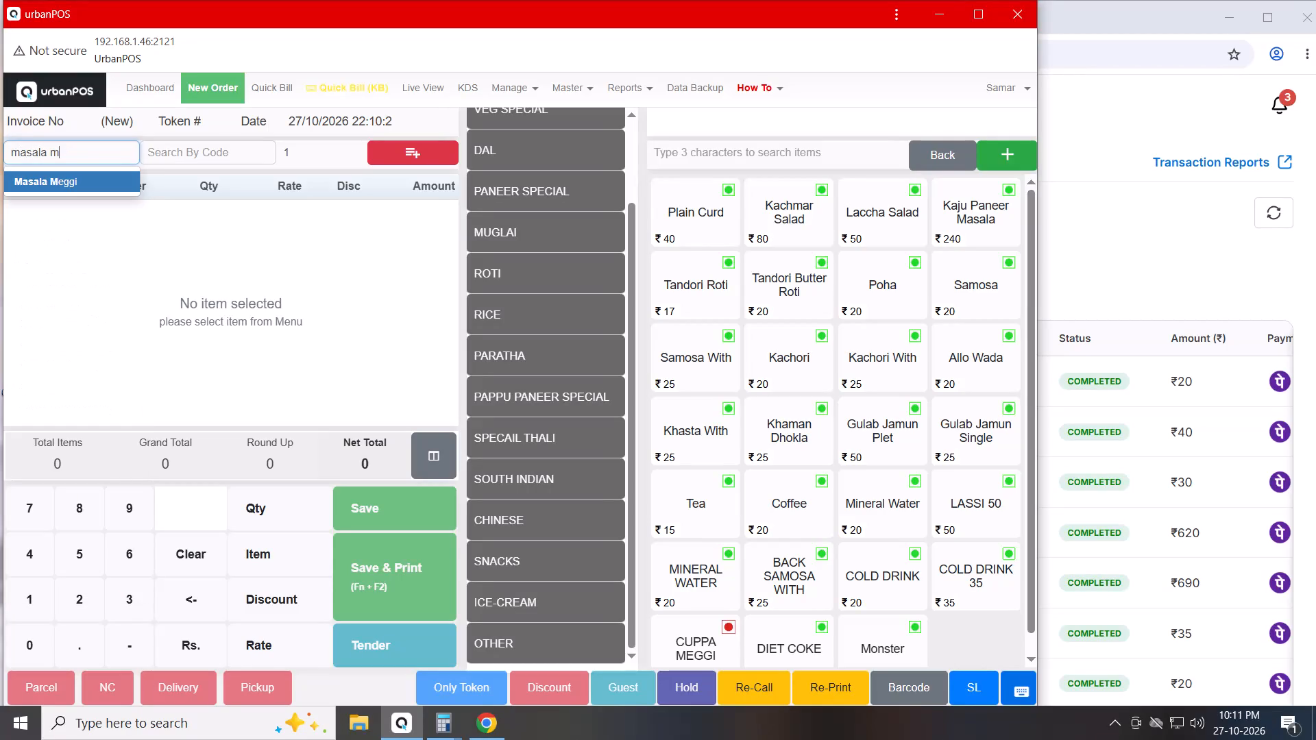
pyautogui.press('Return')
pyautogui.press('2')
pyautogui.press('Return')
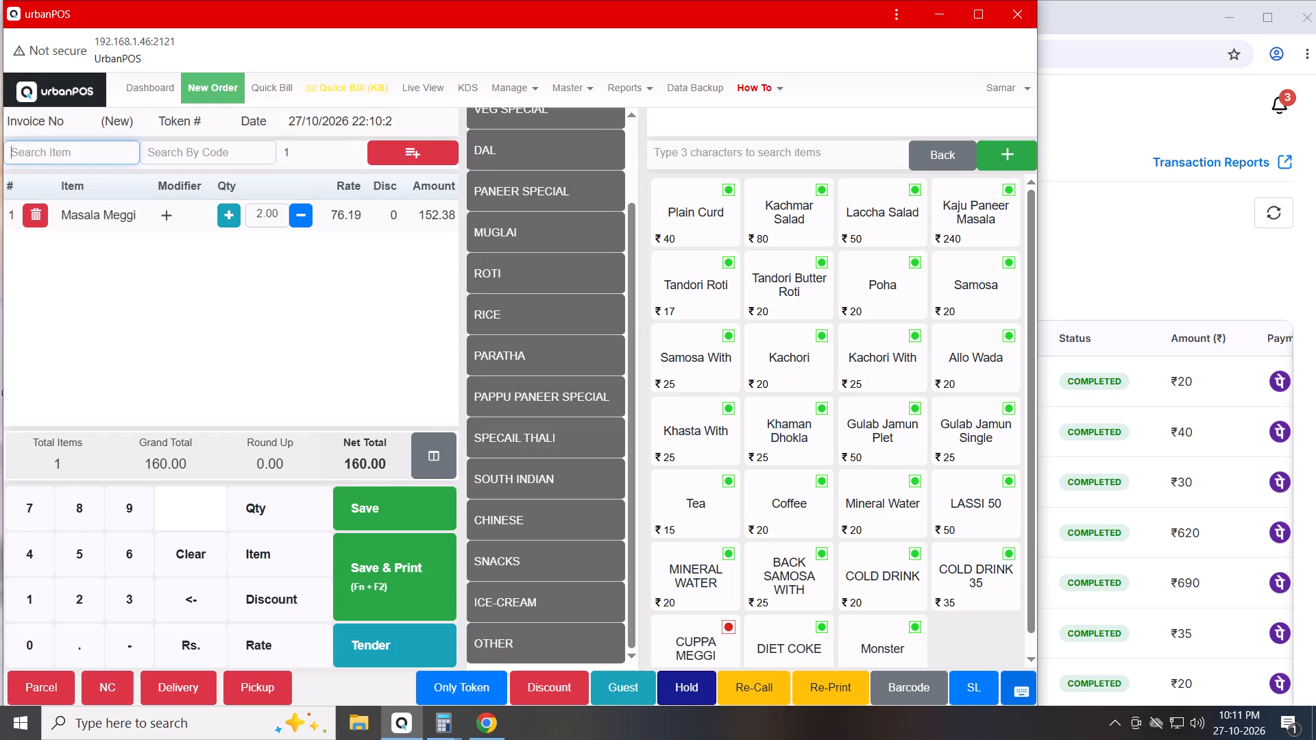
pyautogui.press('F2')
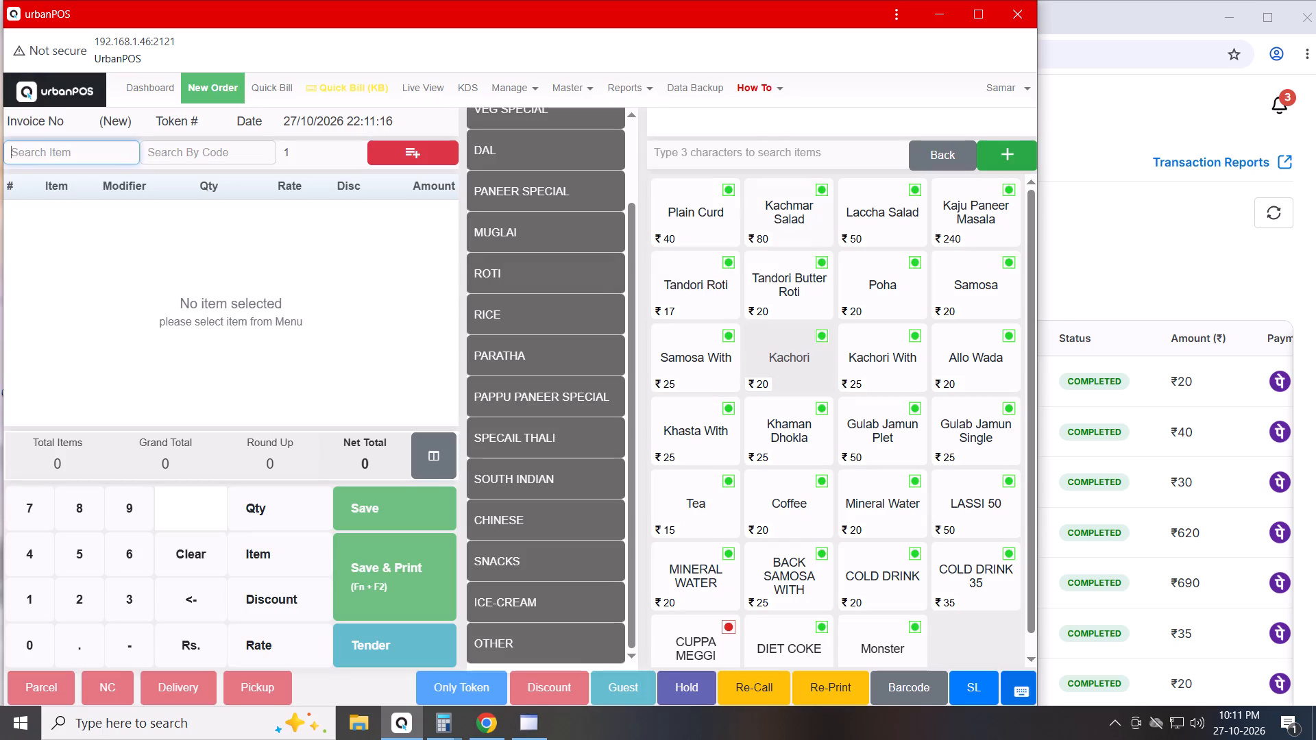
# Search the menu items for 50, add the 50;50 item to a new order, and save and print the bill.
pyautogui.click(748, 146)
pyautogui.write('50')
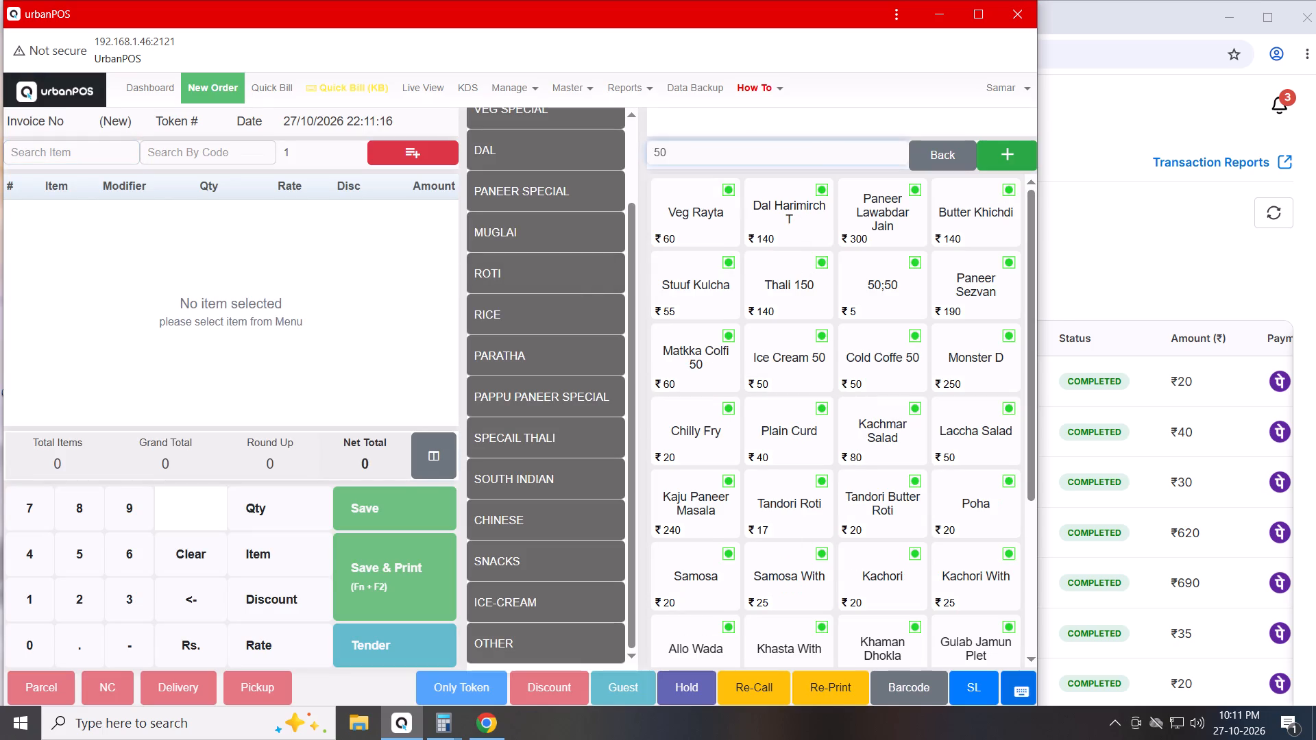
pyautogui.doubleClick(886, 284)
pyautogui.click(358, 576)
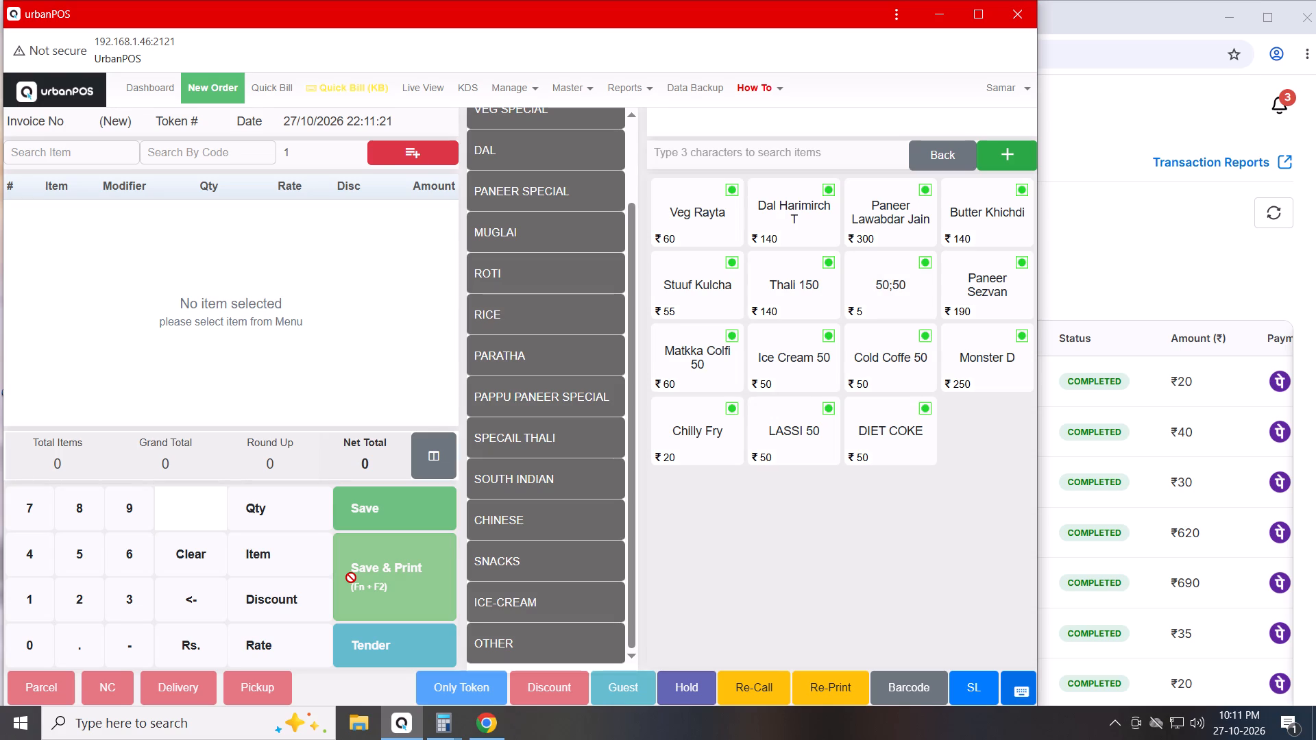
# Add one Mineral Water from the favourite items to a new order, and save and print the bill.
pyautogui.scroll(1, 437, 460)
pyautogui.scroll(8, 491, 392)
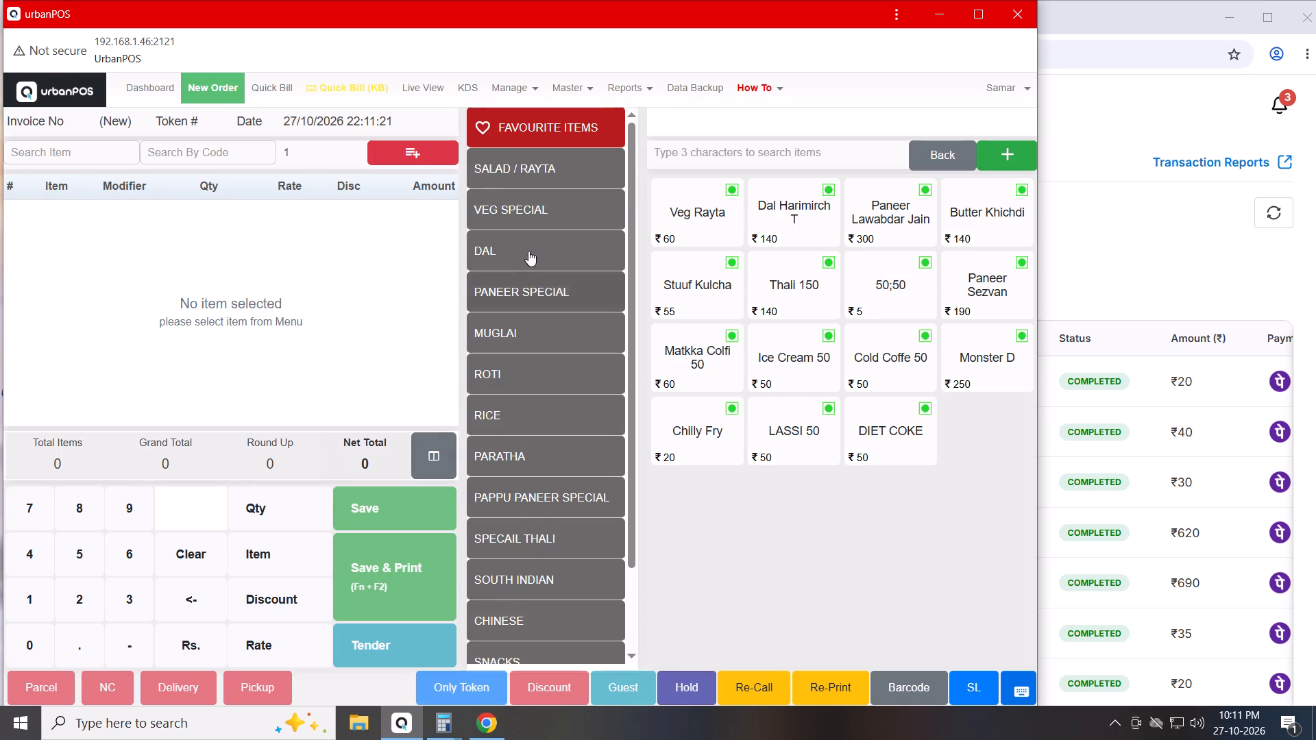
pyautogui.scroll(2, 528, 251)
pyautogui.click(519, 142)
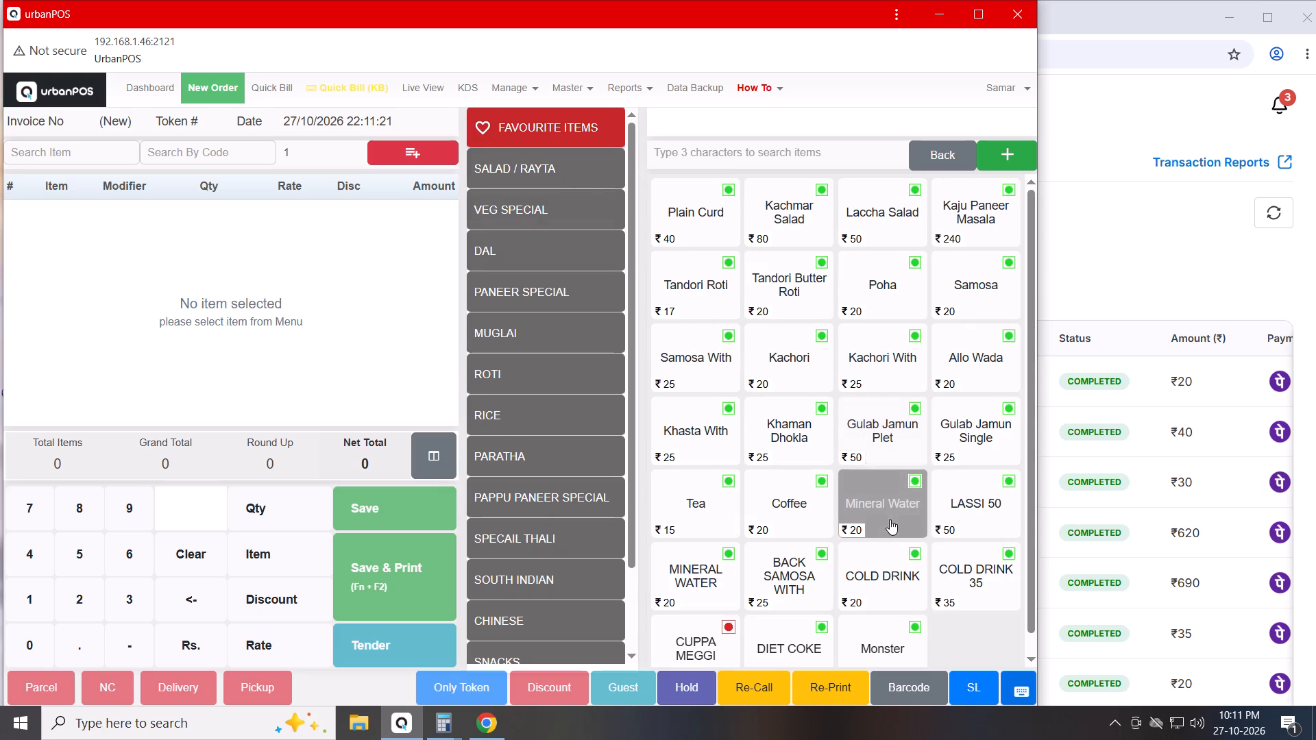
pyautogui.click(890, 519)
pyautogui.click(443, 565)
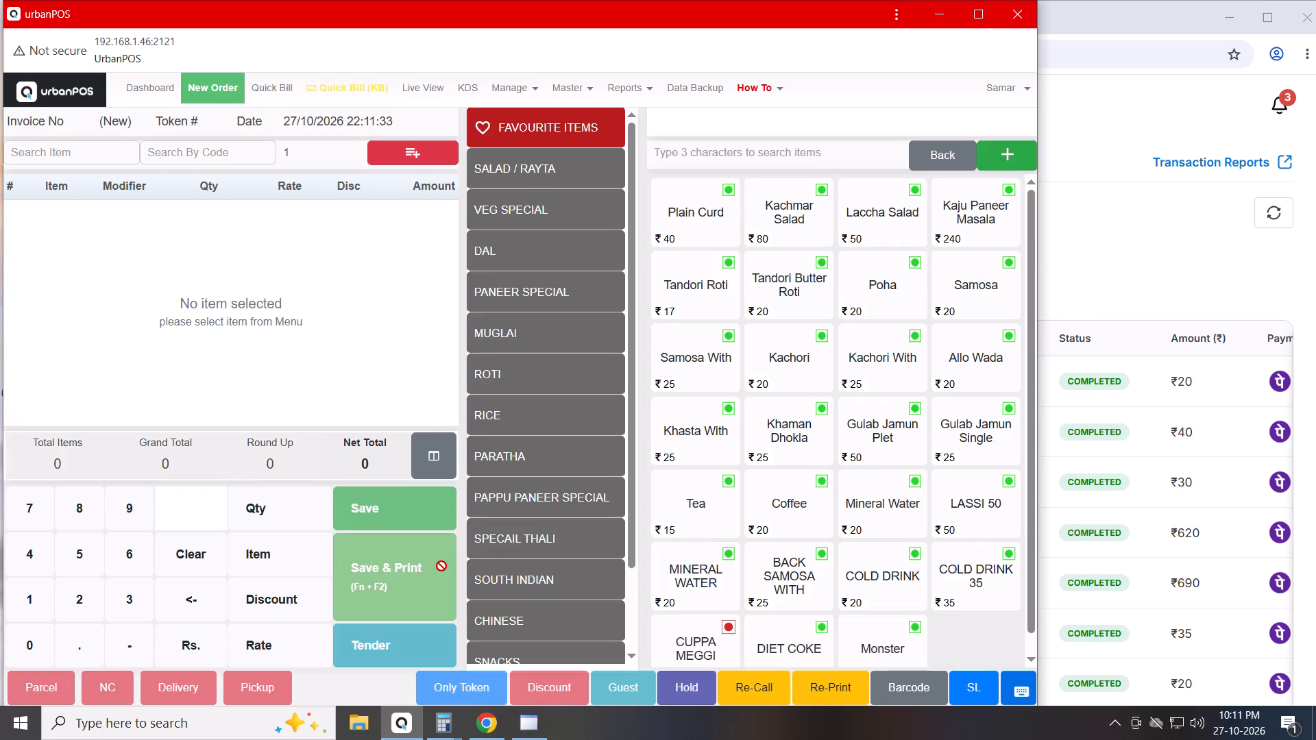
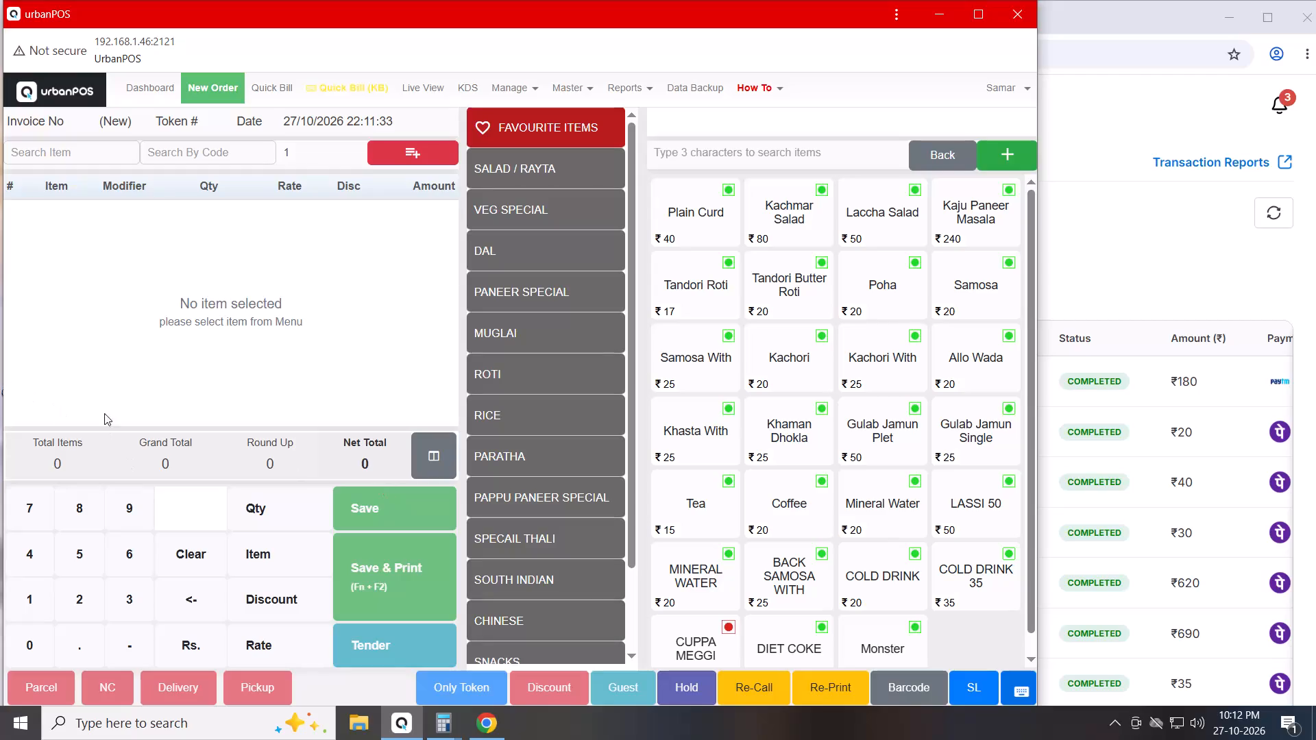
# Find Allo Paratha by item name, add it to a new order with quantity 1, and save and print the bill.
pyautogui.click(95, 143)
pyautogui.write('allo p')
pyautogui.press('Up')
pyautogui.press('Return')
pyautogui.press('Return')
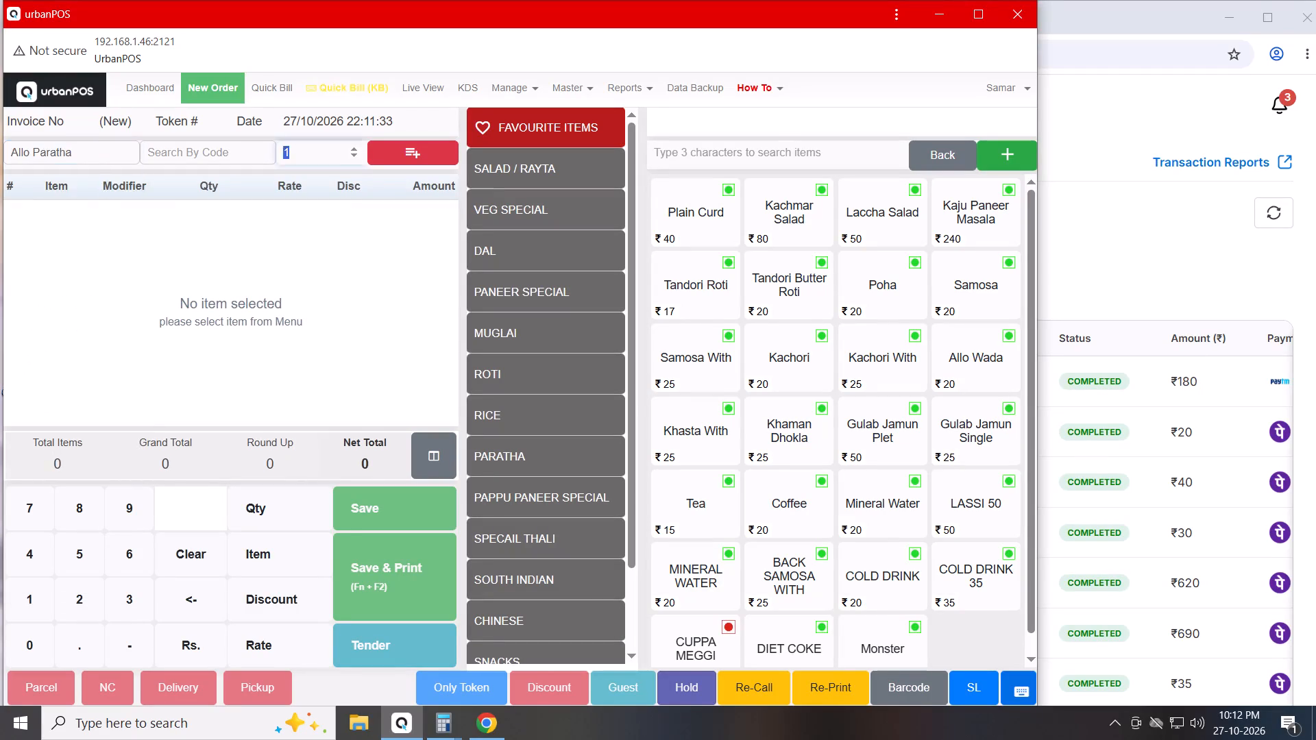
pyautogui.press('F2')
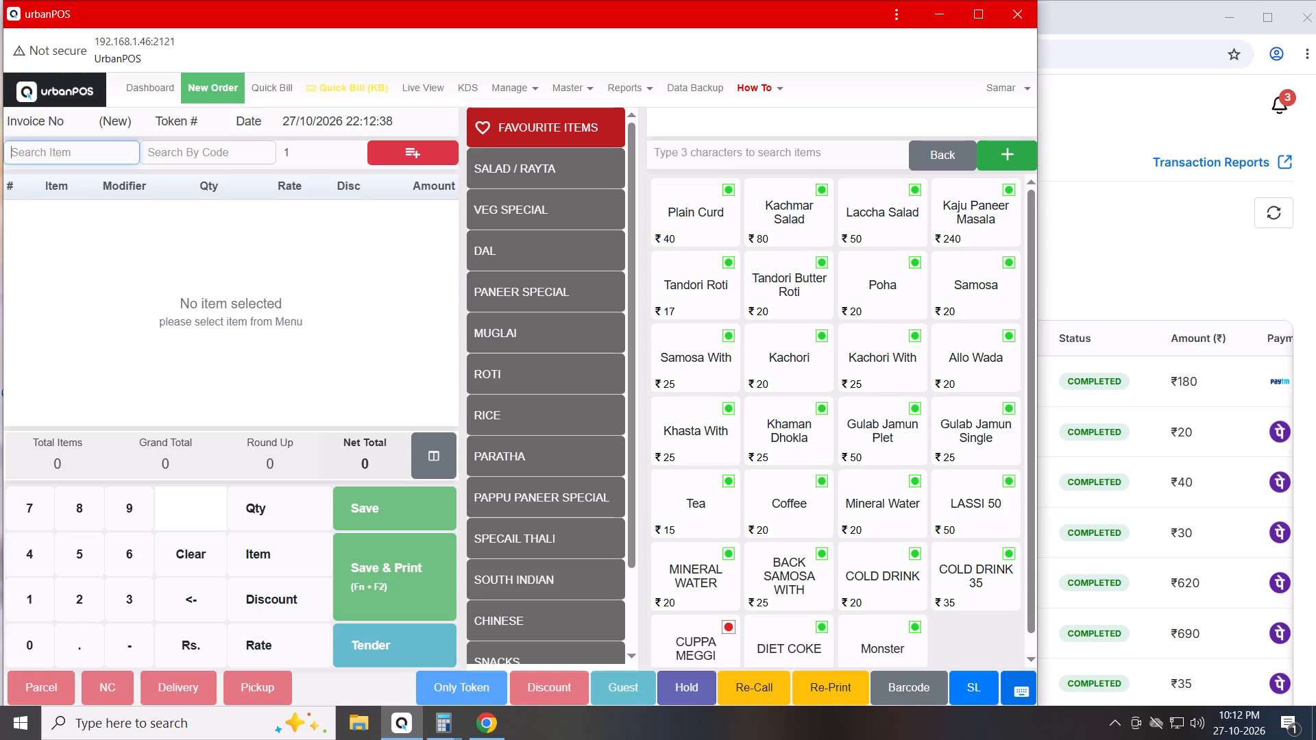
# Add one COLD DRINK priced ₹20 from the favourite items to a new order, and save and print the bill.
pyautogui.click(873, 584)
pyautogui.click(393, 575)
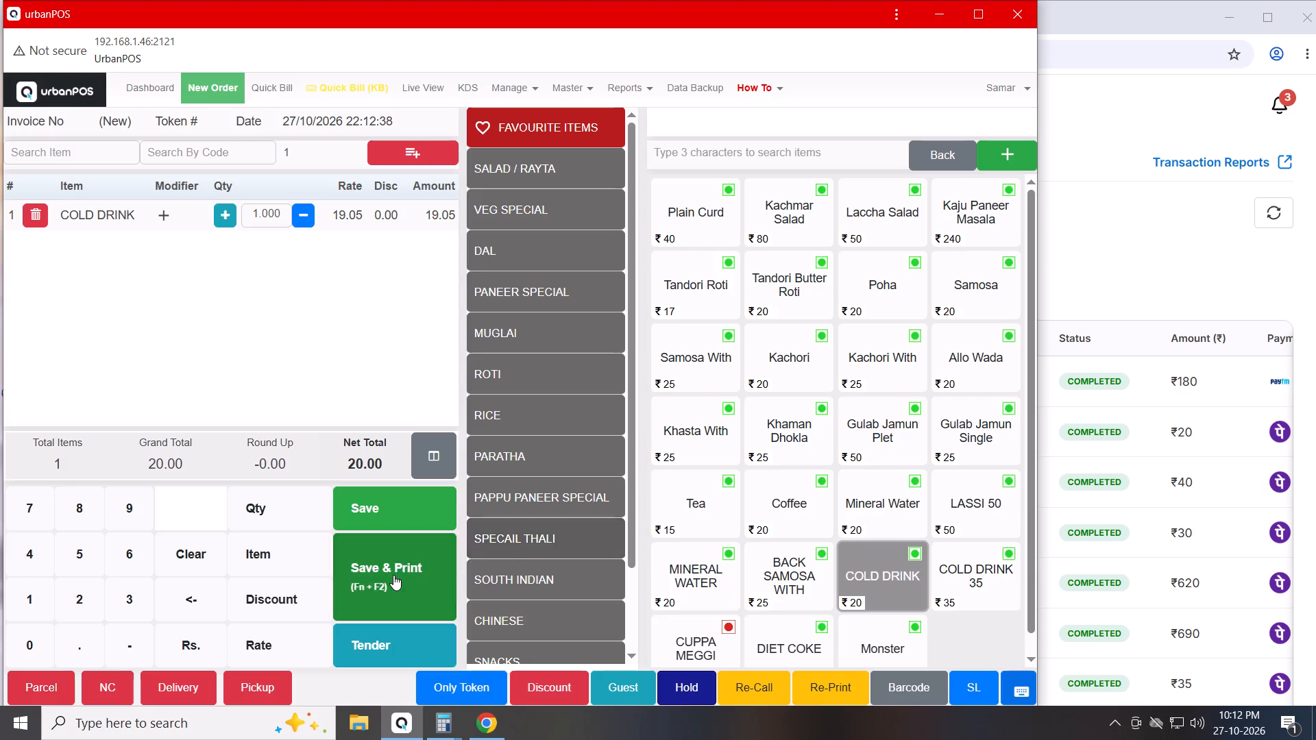
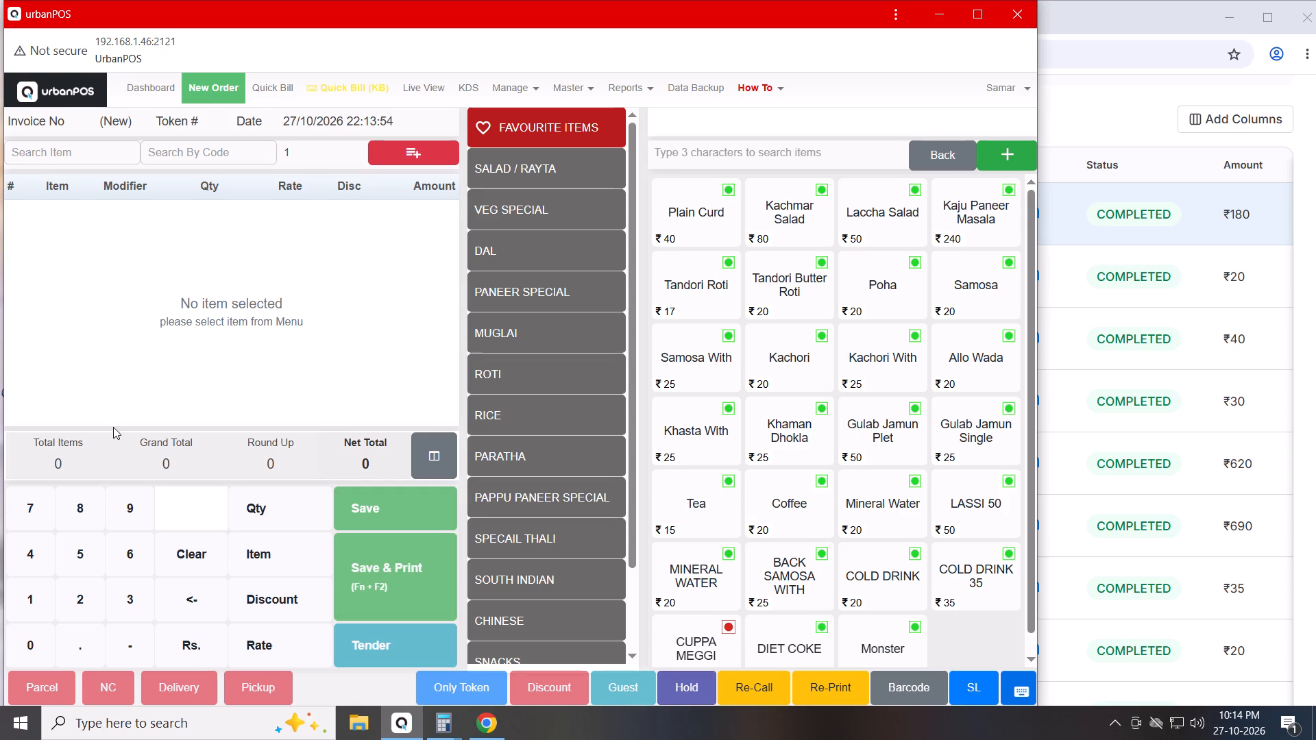
# Start a search by item name for the new, empty order.
pyautogui.click(74, 153)
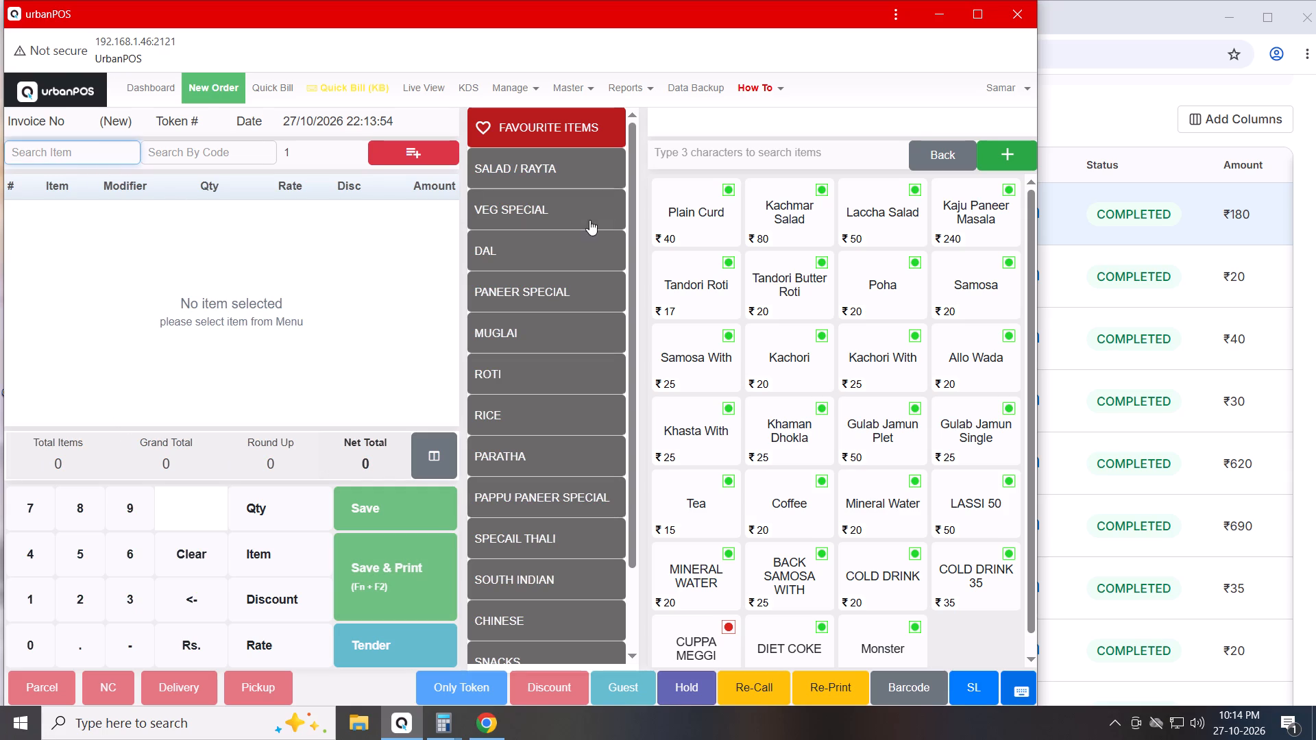
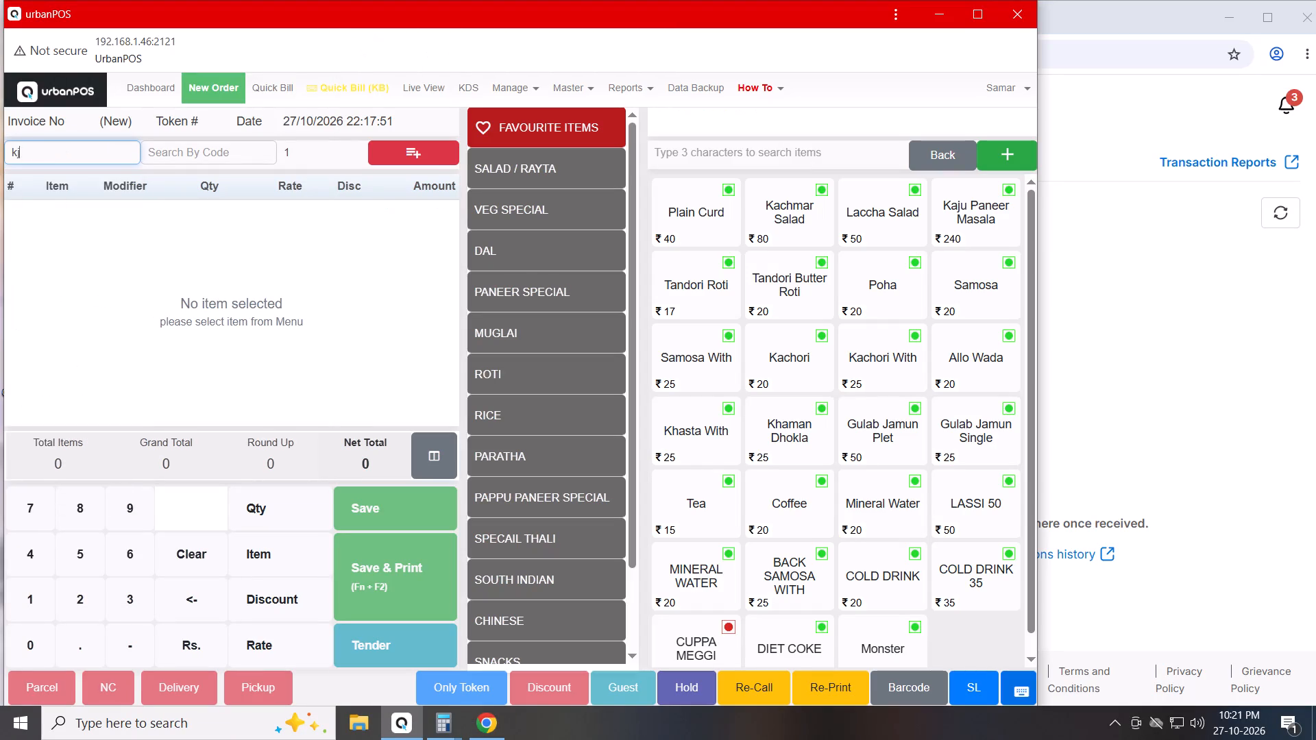
# Find Kaju Kari by item name and add one portion to the new order.
pyautogui.write('a')
pyautogui.press('BackSpace')
pyautogui.press('BackSpace')
pyautogui.write('aju k')
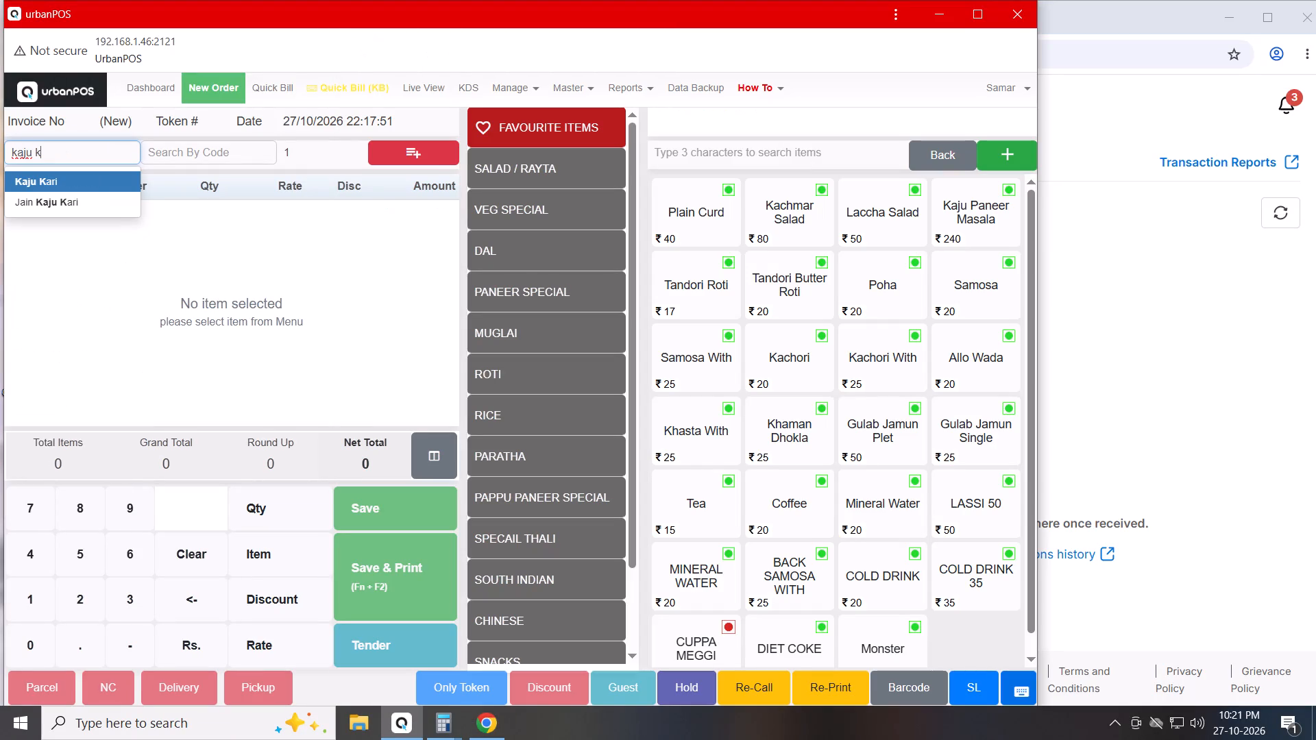
pyautogui.press('Return')
pyautogui.press('Return')
# Add one plain Dal Fry, not the butter version, to the order.
pyautogui.write('dal f')
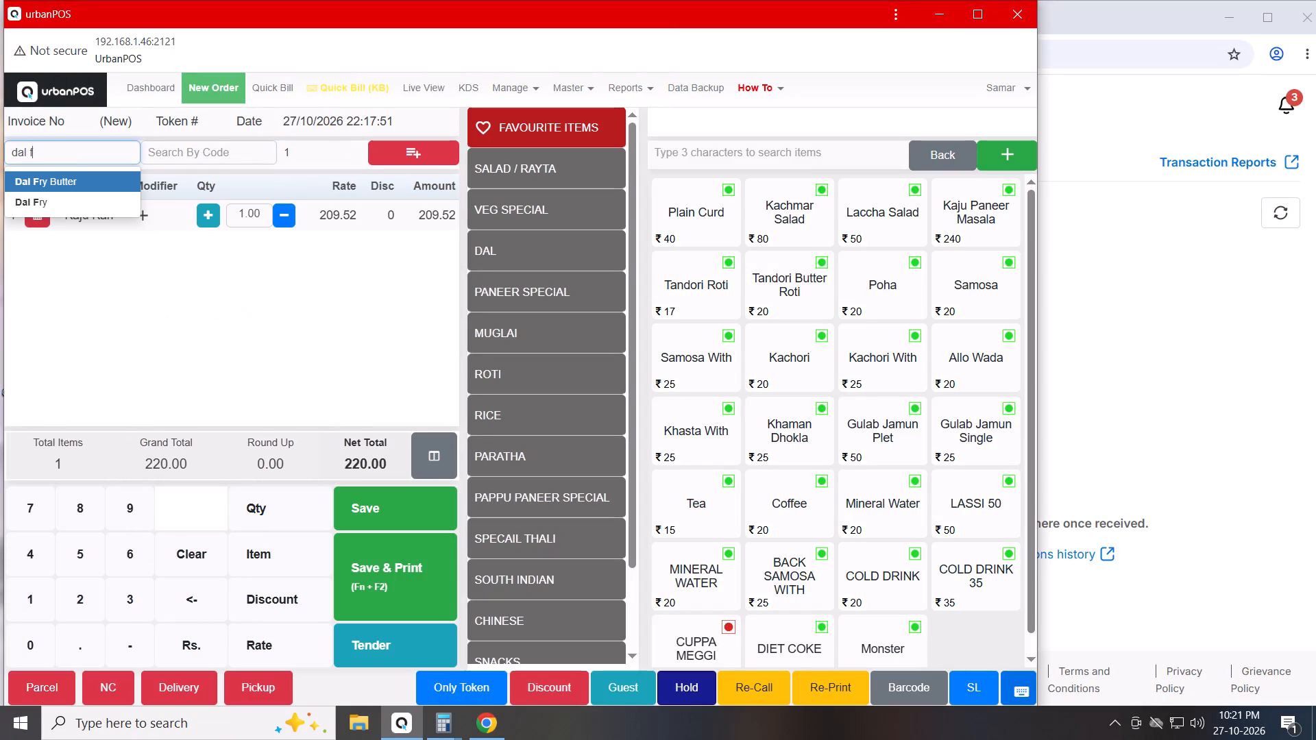
pyautogui.press('Down')
pyautogui.press('Return')
pyautogui.press('Return')
# Search the items for roti and add Tandori Butter Roti to the order with a quantity of 8.
pyautogui.write('roti')
pyautogui.press('Up')
pyautogui.press('Up')
pyautogui.press('Up')
pyautogui.press('Return')
pyautogui.write('8r')
pyautogui.press('Return')
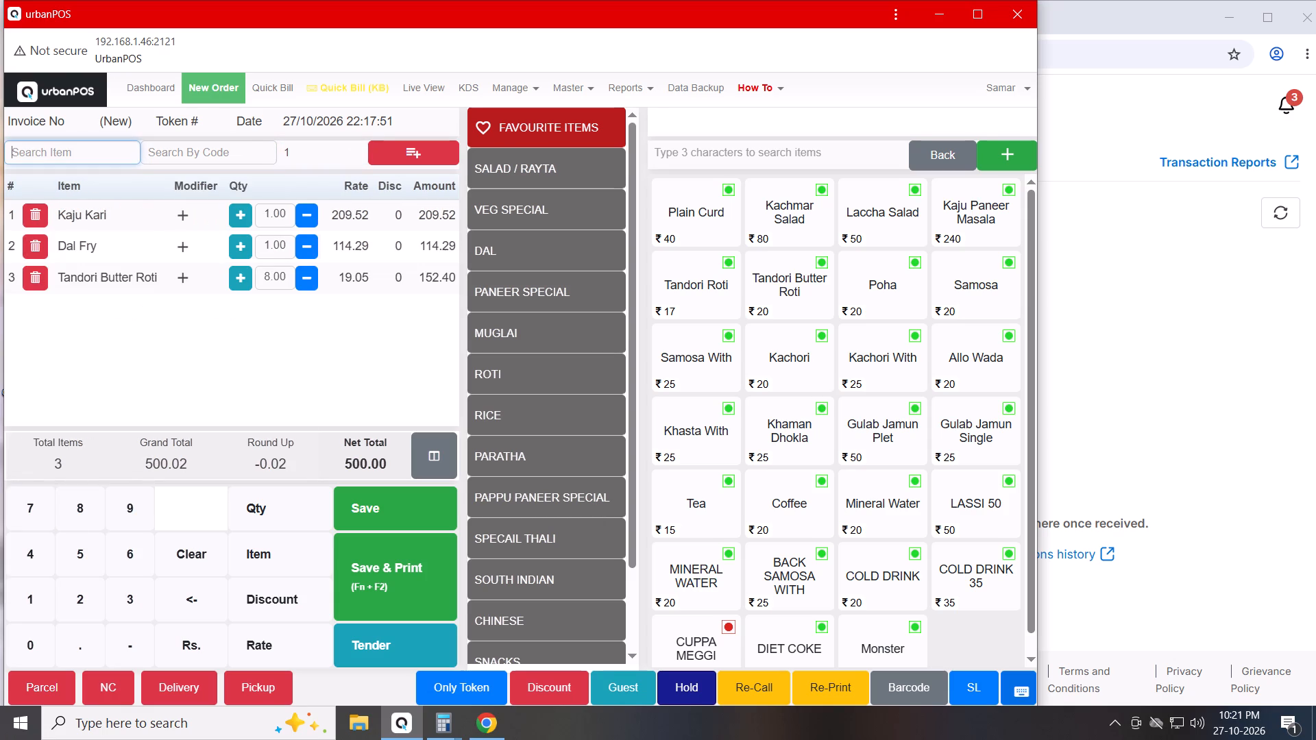
# Add Roast Papd to the order with a quantity of 2.
pyautogui.write('roast')
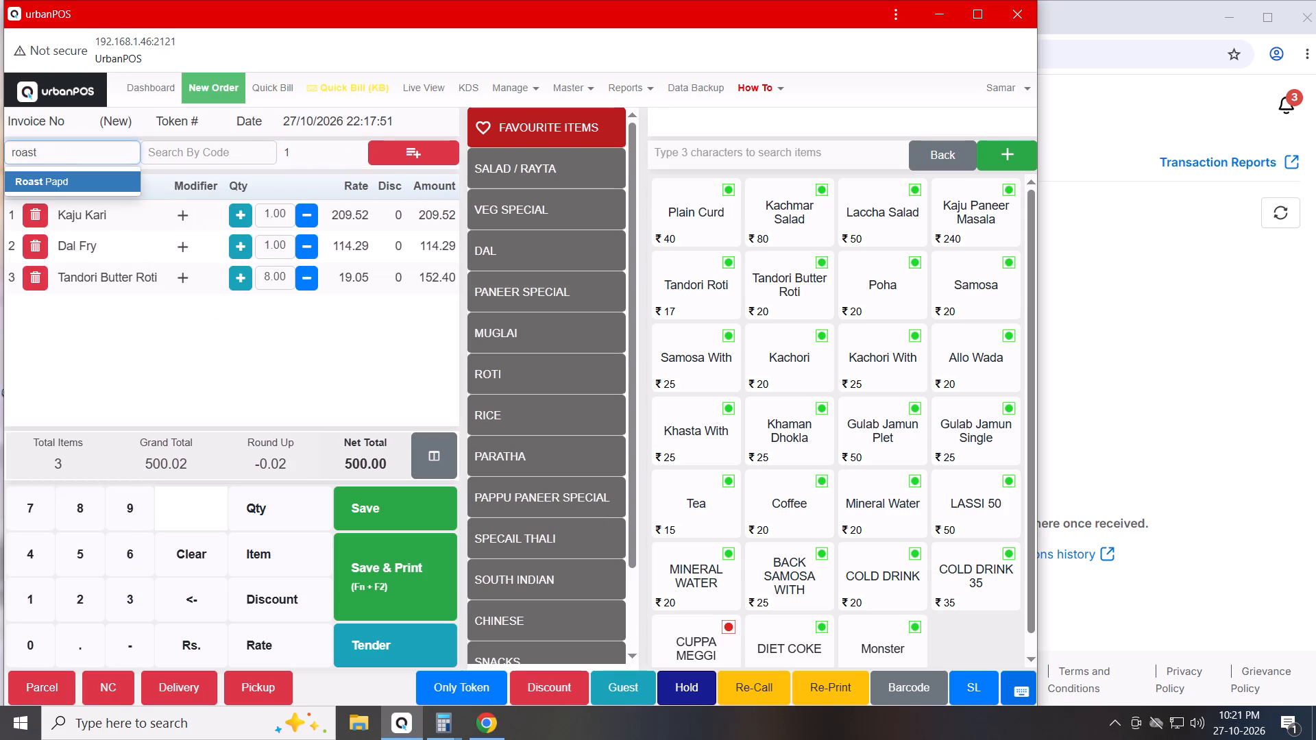
pyautogui.press('Return')
pyautogui.press('2')
pyautogui.press('Return')
# Look up item 006 and add MINERAL WATER to the order with a quantity of 2.
pyautogui.write('006')
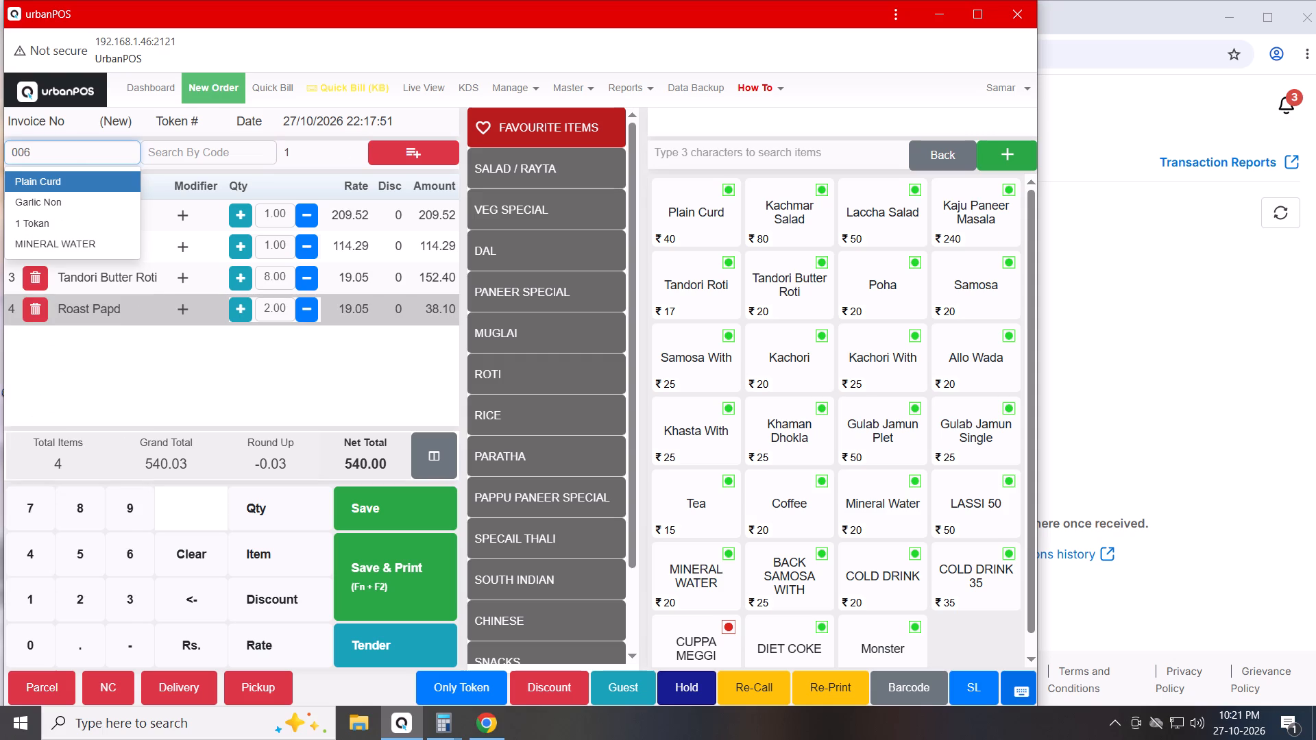
pyautogui.press('Up')
pyautogui.press('Return')
pyautogui.press('2')
pyautogui.press('Return')
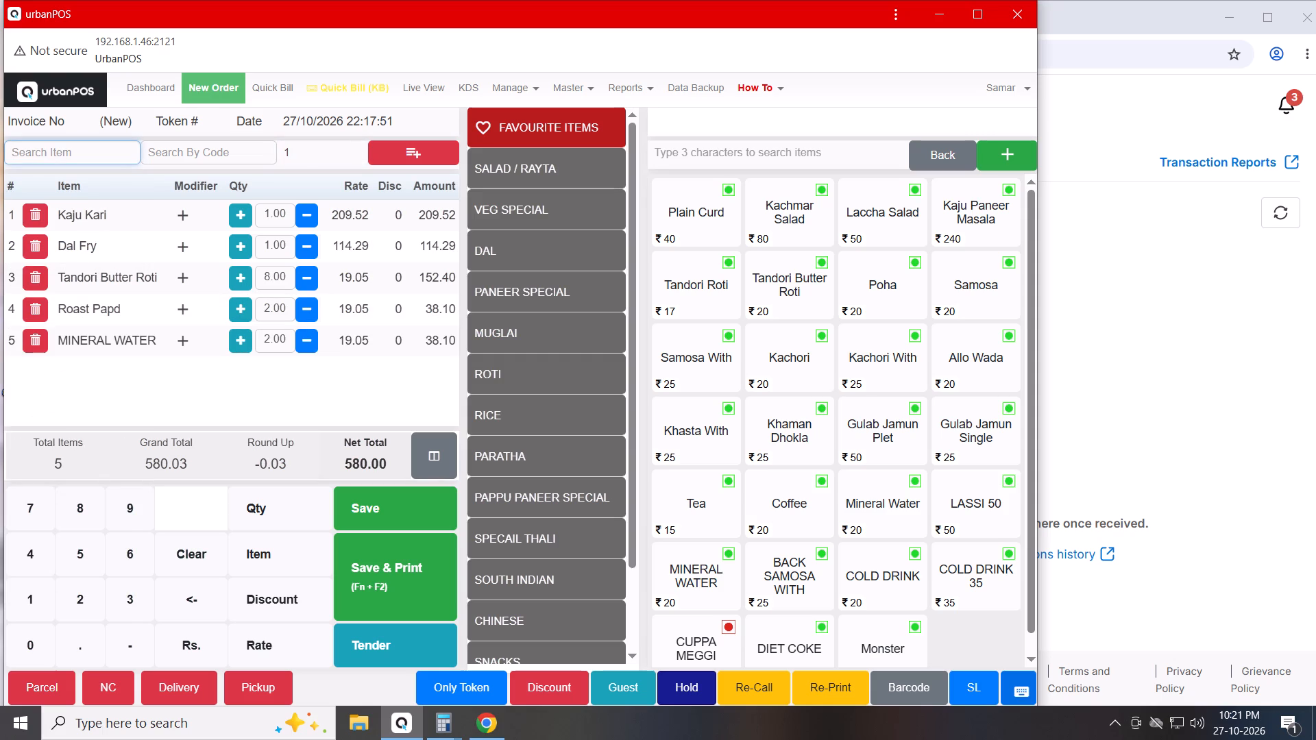
# Save and print the bill for the current order.
pyautogui.press('F2')
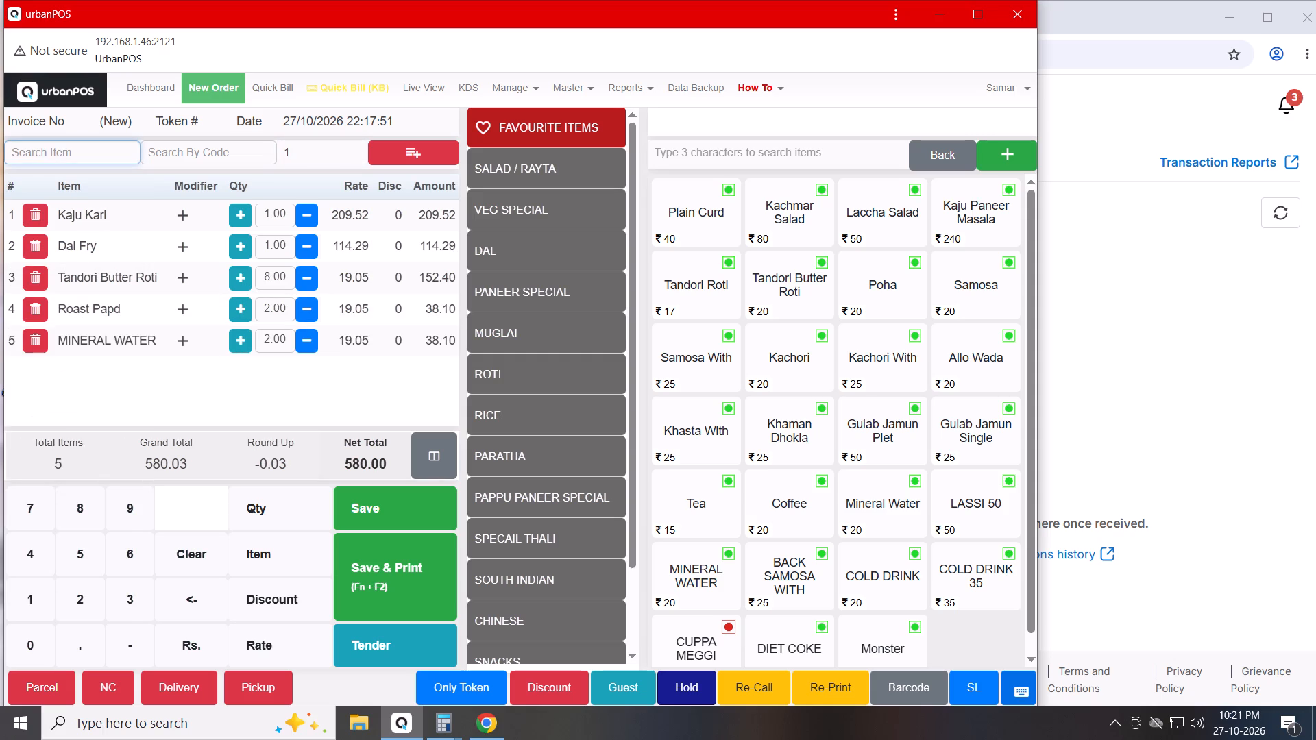
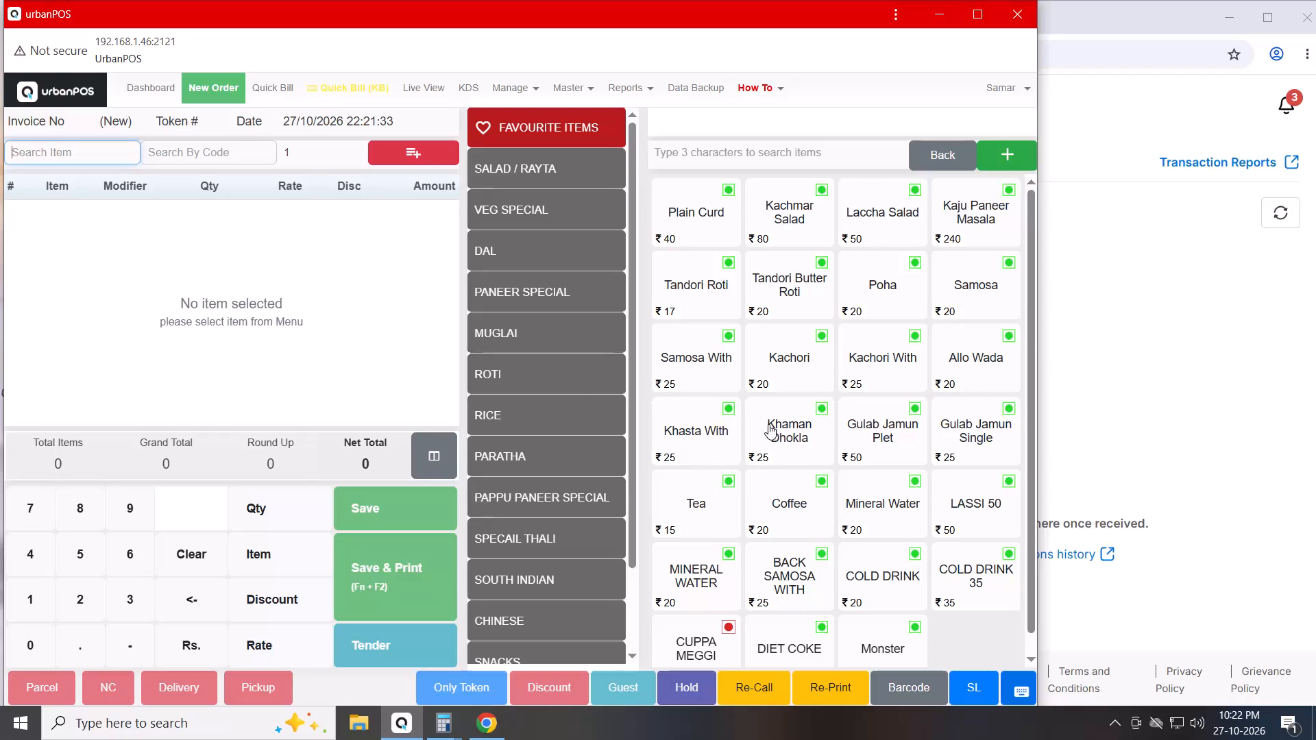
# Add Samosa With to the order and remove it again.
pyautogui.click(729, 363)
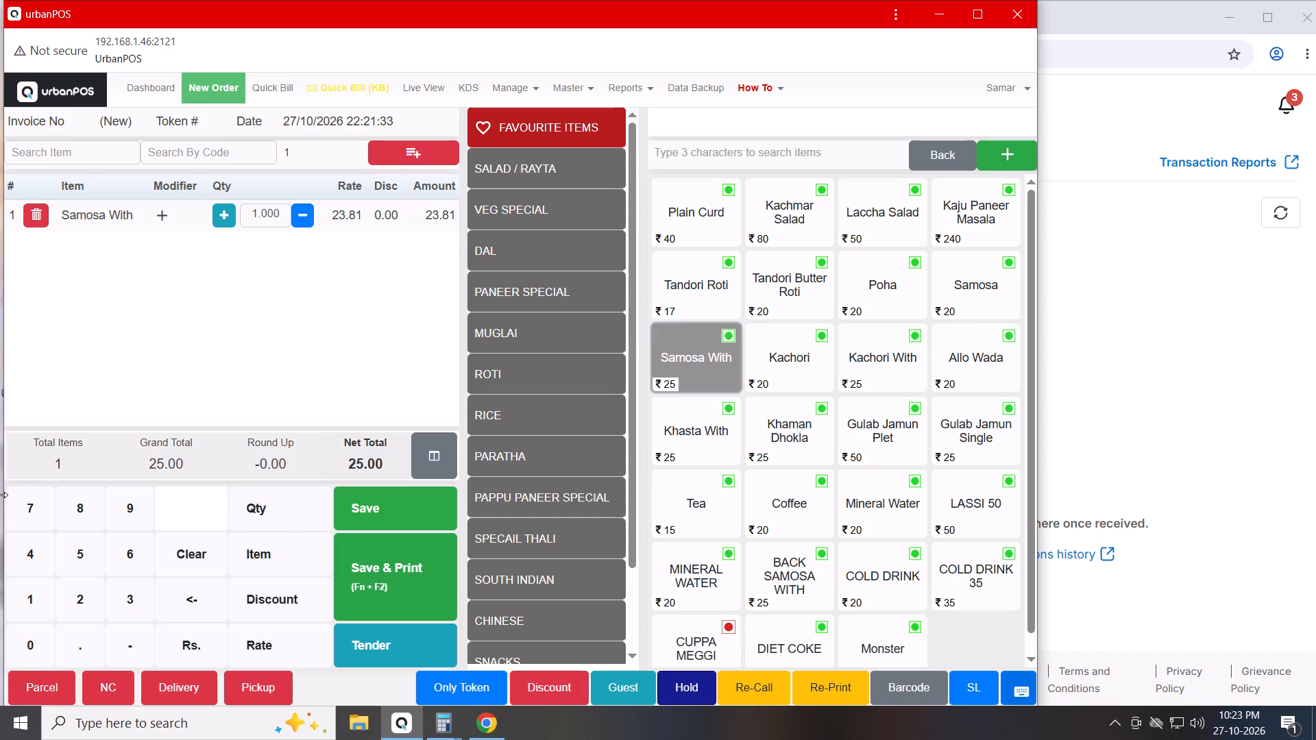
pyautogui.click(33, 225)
# Search the items for mutter p and add Mutter Paneer to the order with a quantity of 1.
pyautogui.click(42, 162)
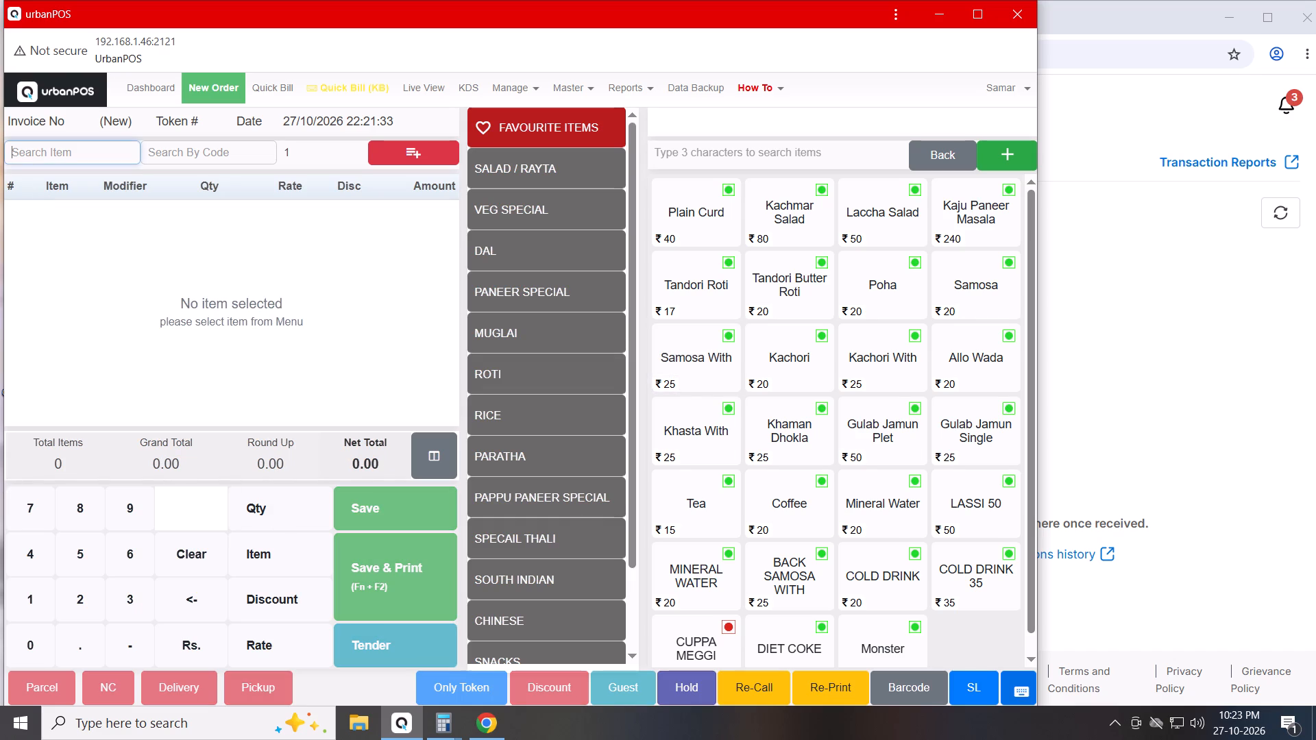
pyautogui.write('mu')
pyautogui.write('tter p')
pyautogui.press('Down')
pyautogui.press('Return')
pyautogui.press('Return')
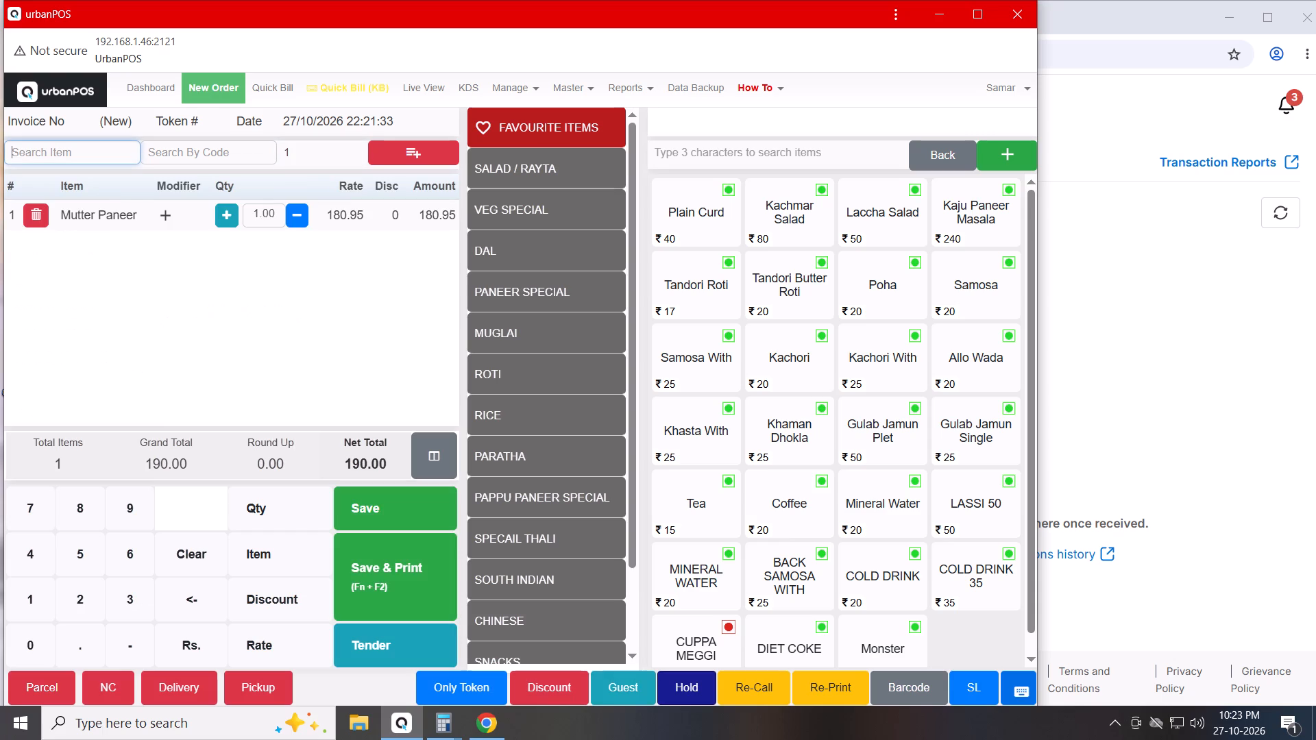
# Search the items for roti and add Tandori Butter Roti to the order with a quantity of 4.
pyautogui.write('roti')
pyautogui.press('Up')
pyautogui.press('Up')
pyautogui.press('Up')
pyautogui.press('Return')
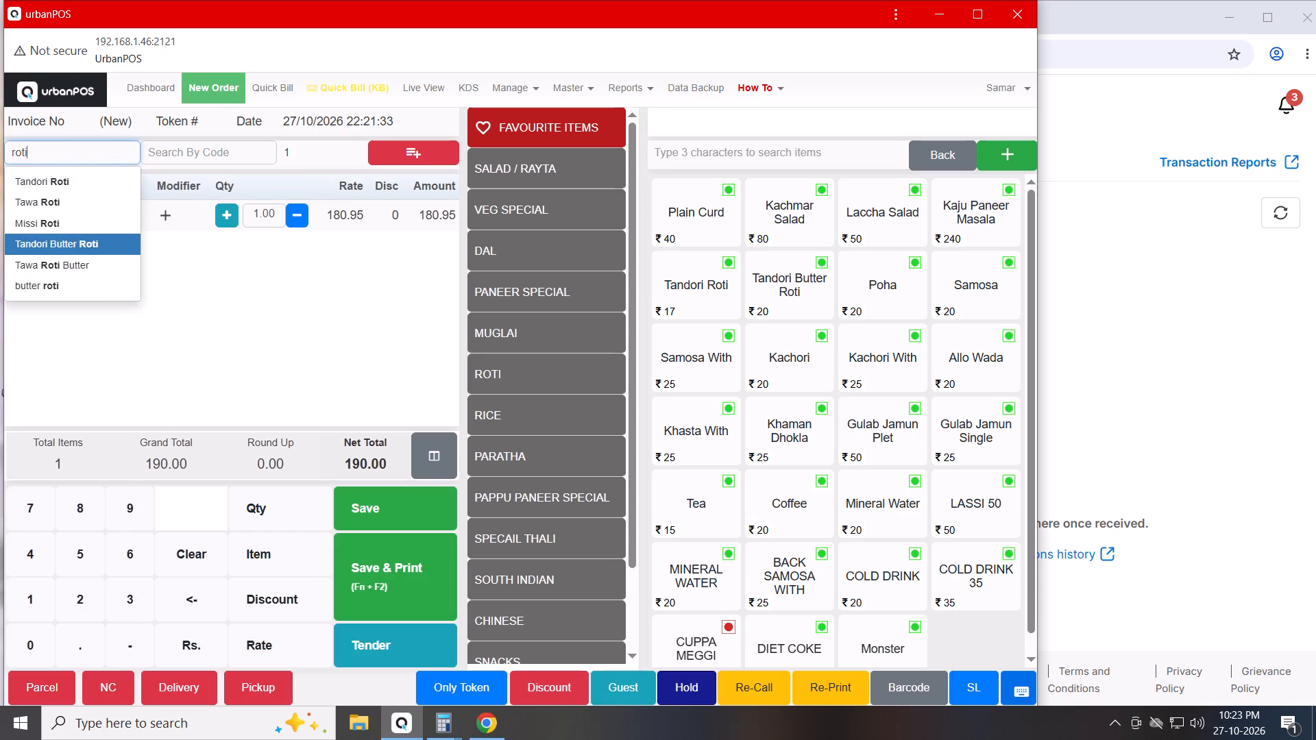
pyautogui.press('4')
pyautogui.press('Return')
# Save and print the bill for the current order.
pyautogui.press('F2')
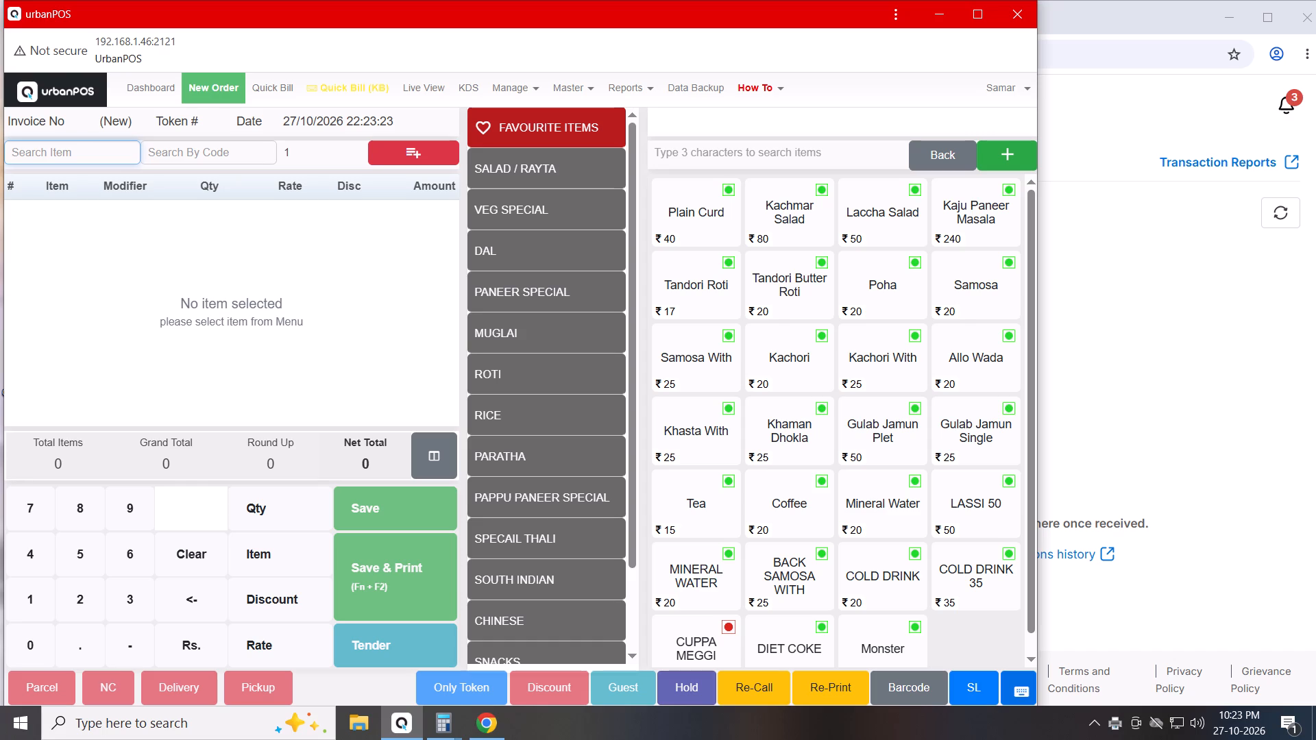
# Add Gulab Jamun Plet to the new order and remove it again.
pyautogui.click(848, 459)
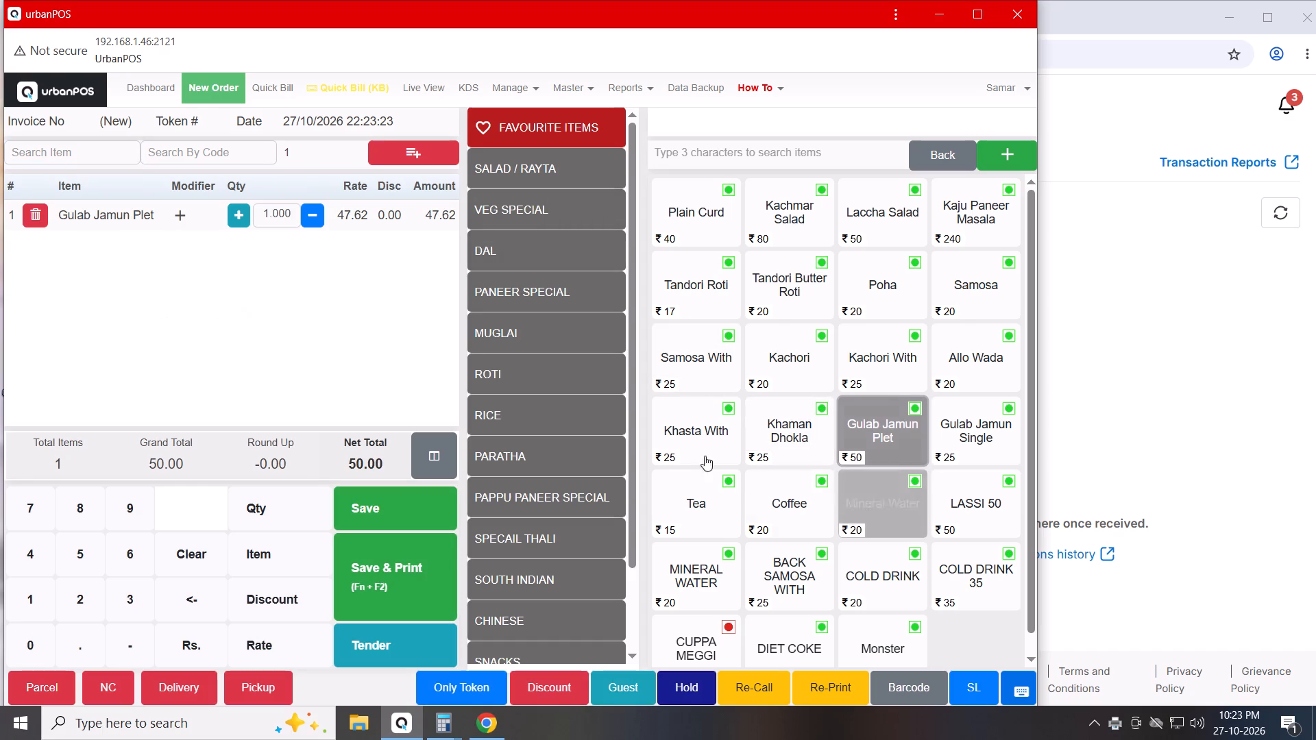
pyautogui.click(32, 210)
# Add one Mineral Water from the favourite items to the order and save and print the bill.
pyautogui.click(870, 502)
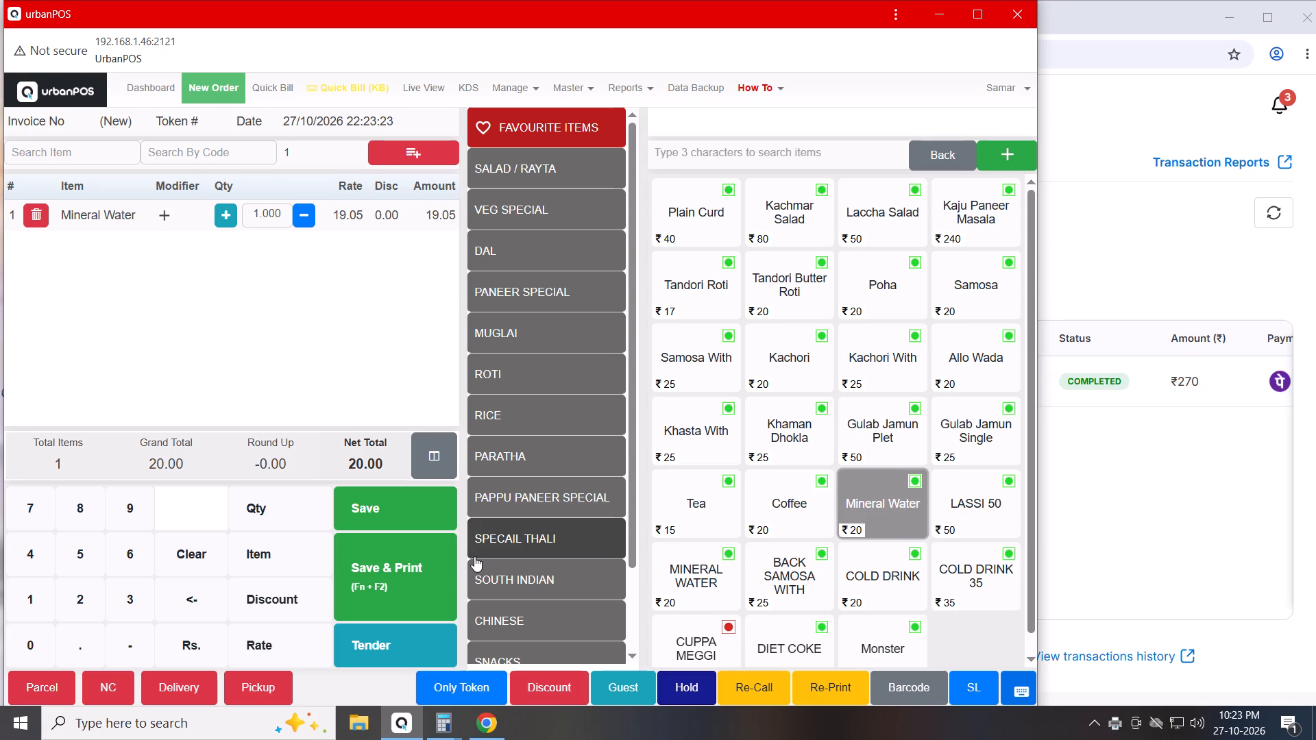
pyautogui.click(454, 564)
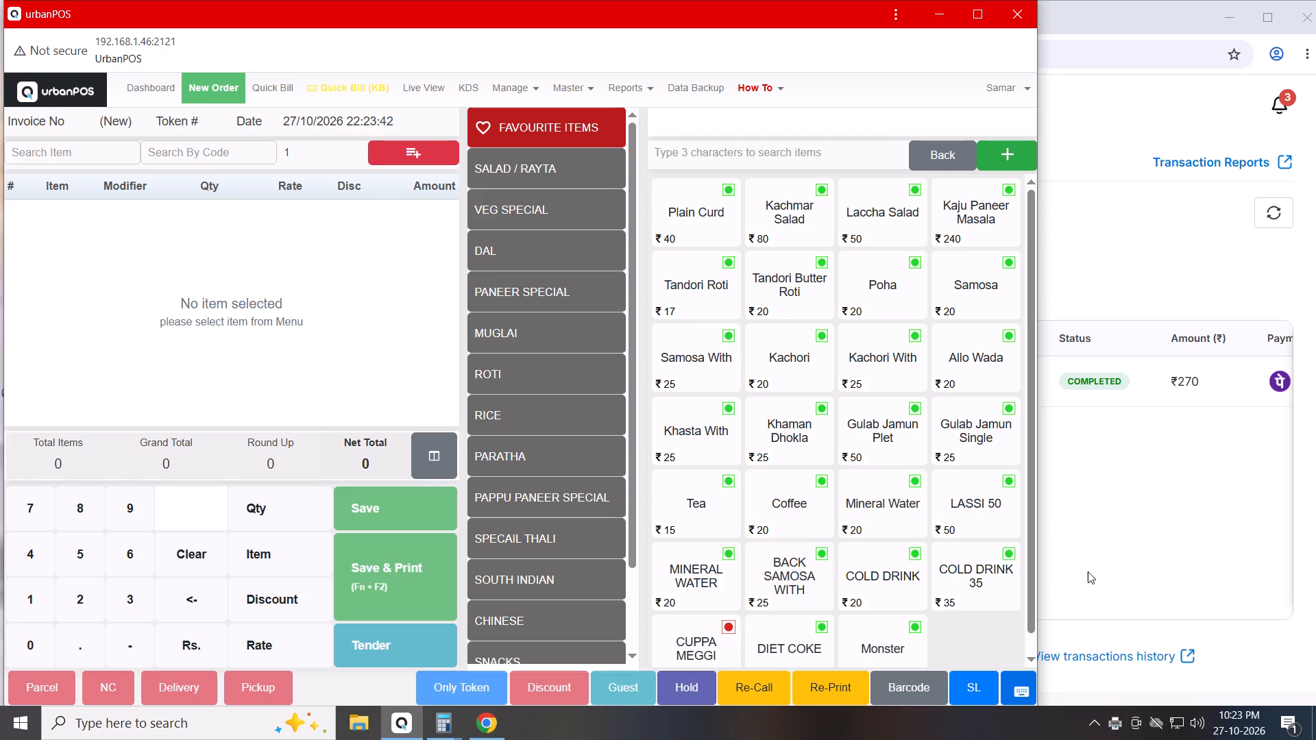
# Add one Samosa from the favourite items to a new order and save and print the bill.
pyautogui.scroll(1, 1136, 448)
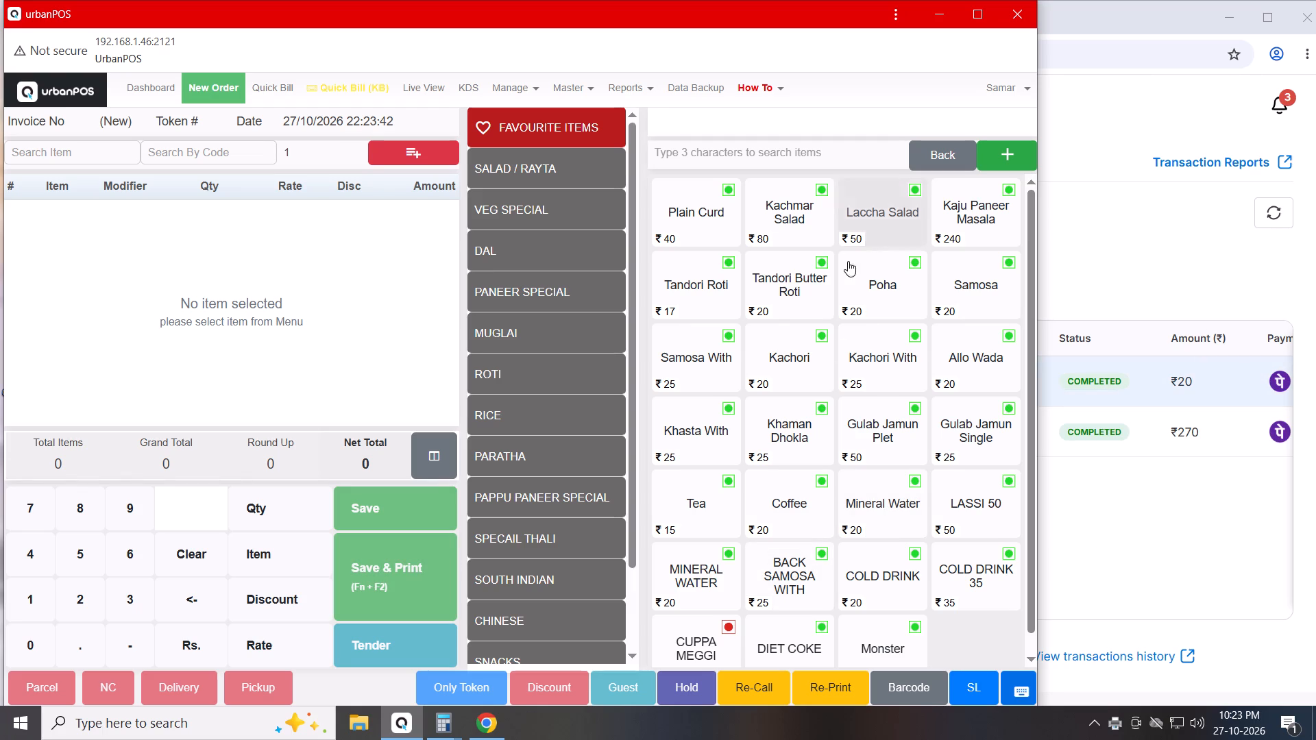
pyautogui.click(929, 286)
pyautogui.click(939, 285)
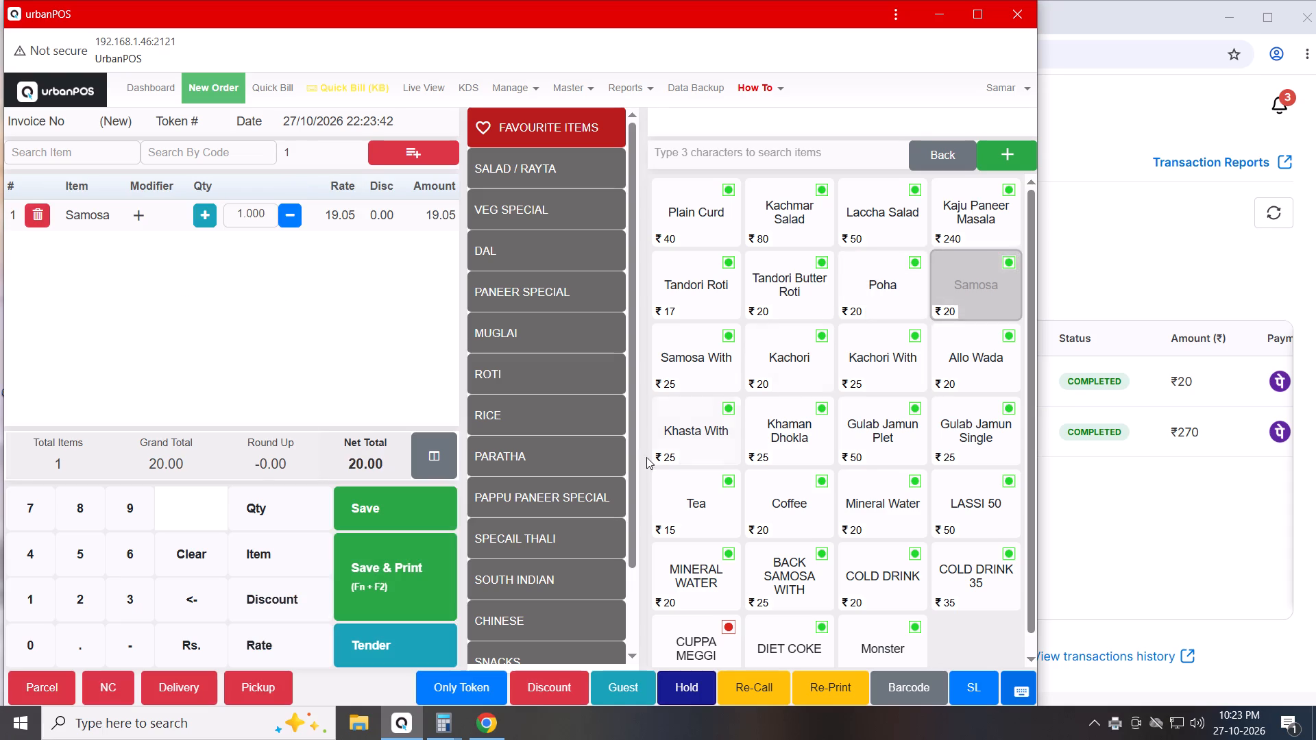
pyautogui.click(411, 554)
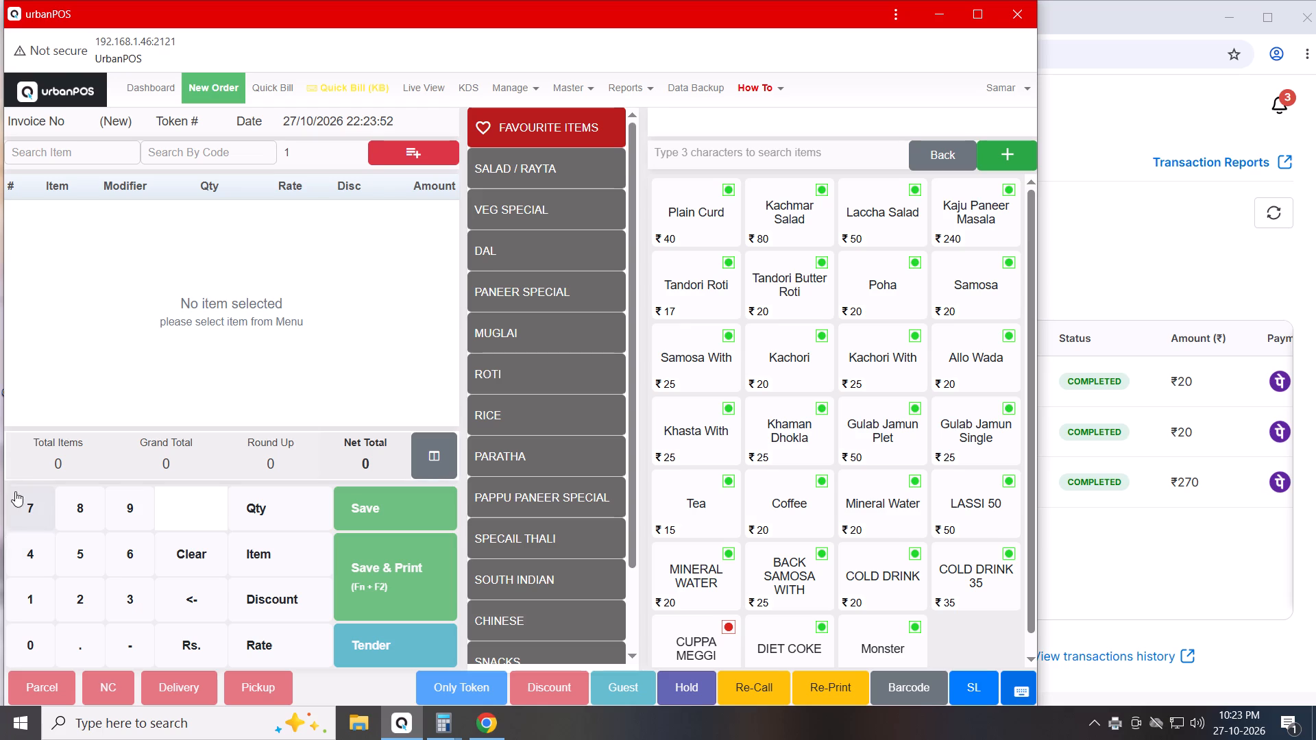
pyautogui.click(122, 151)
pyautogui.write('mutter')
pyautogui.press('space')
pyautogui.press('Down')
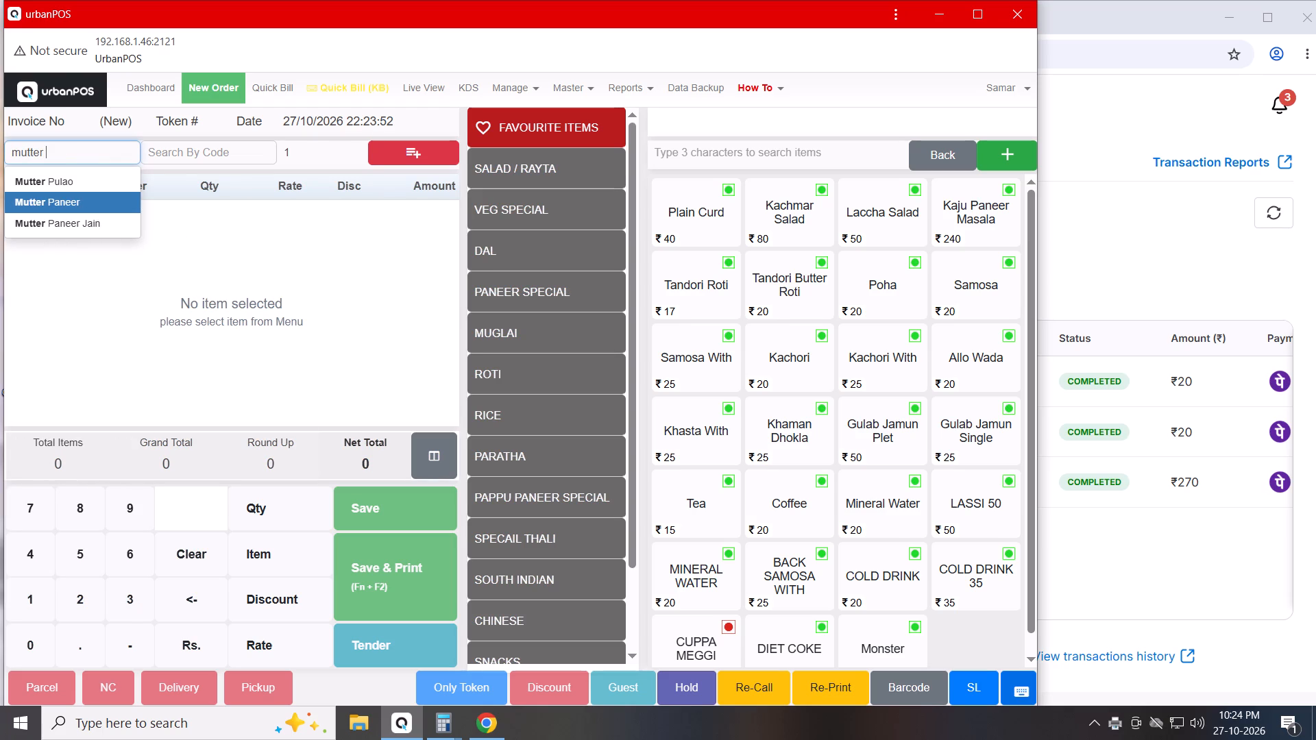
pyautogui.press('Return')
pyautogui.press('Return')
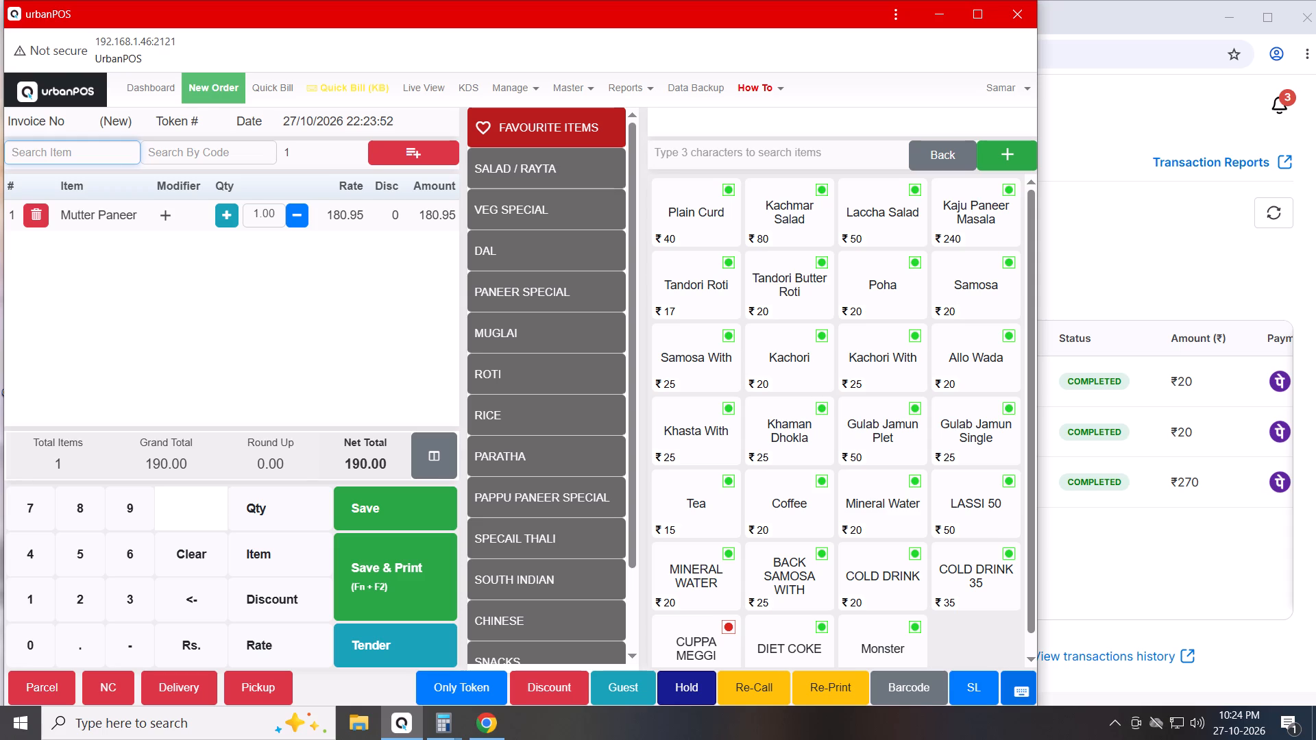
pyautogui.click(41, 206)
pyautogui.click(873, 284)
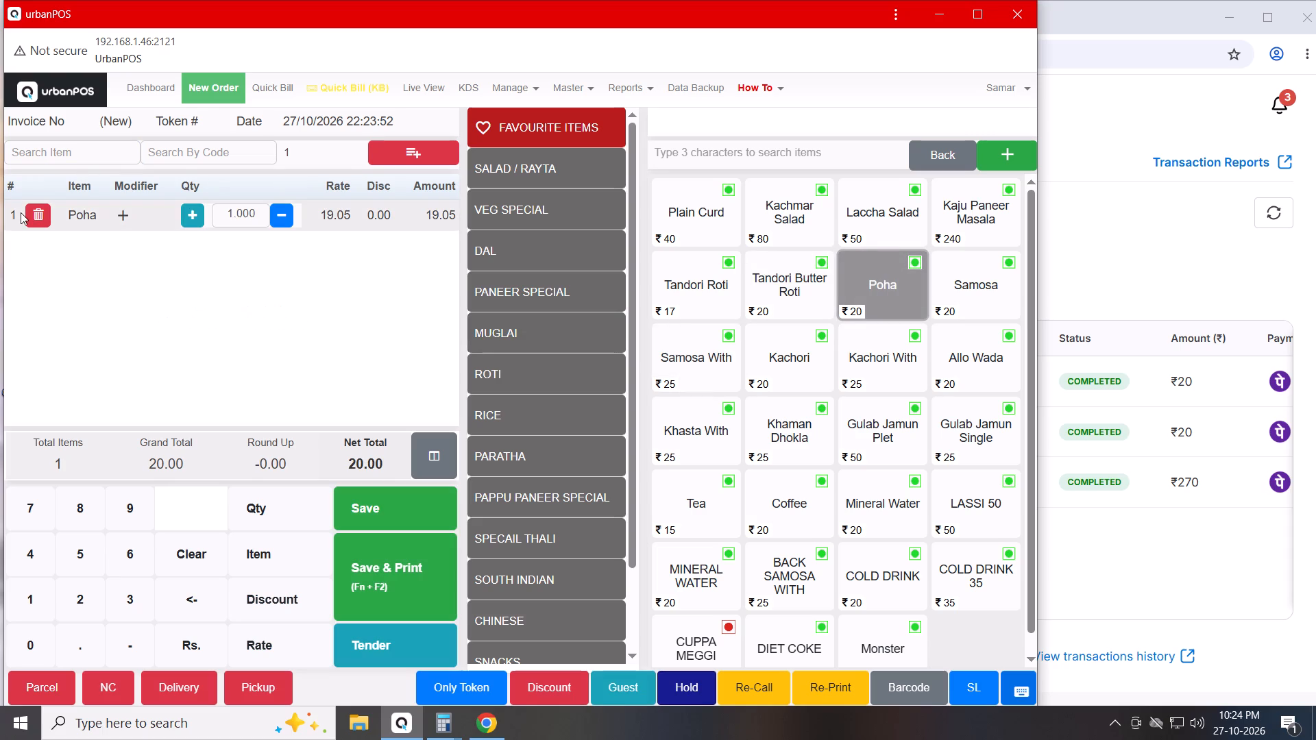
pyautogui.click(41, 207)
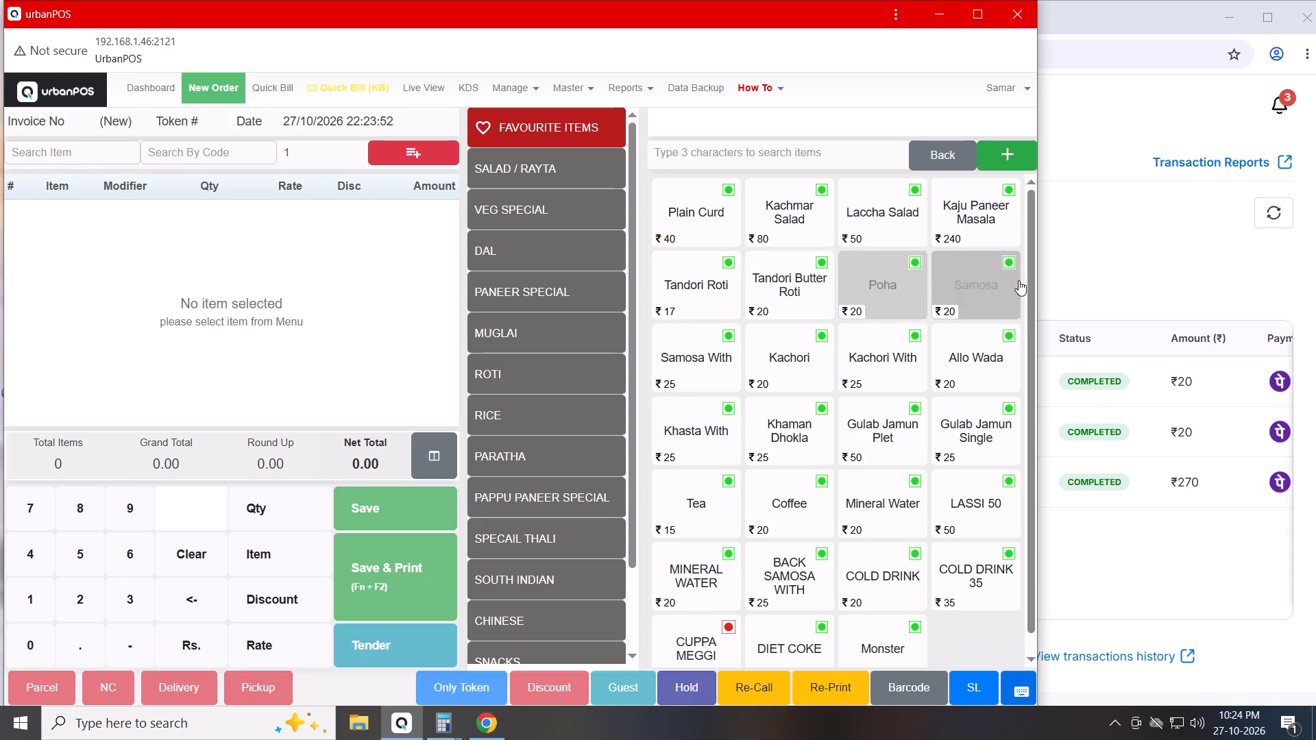
# Add Samosa and Kachori from the favourite items to the order and save and print the bill.
pyautogui.doubleClick(997, 275)
pyautogui.doubleClick(767, 345)
pyautogui.click(419, 586)
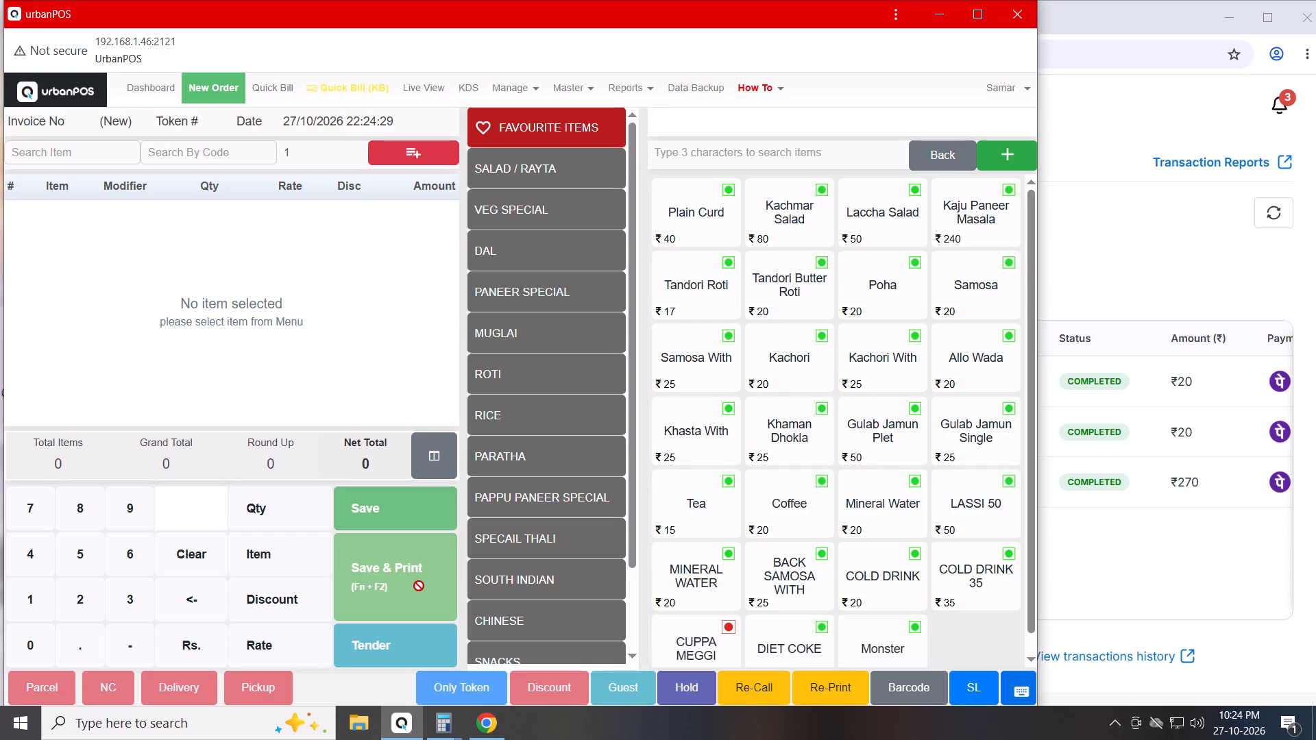
# Search the items for ind and add Indian Thali to the new order with a quantity of 1.
pyautogui.click(23, 138)
pyautogui.click(0, 170)
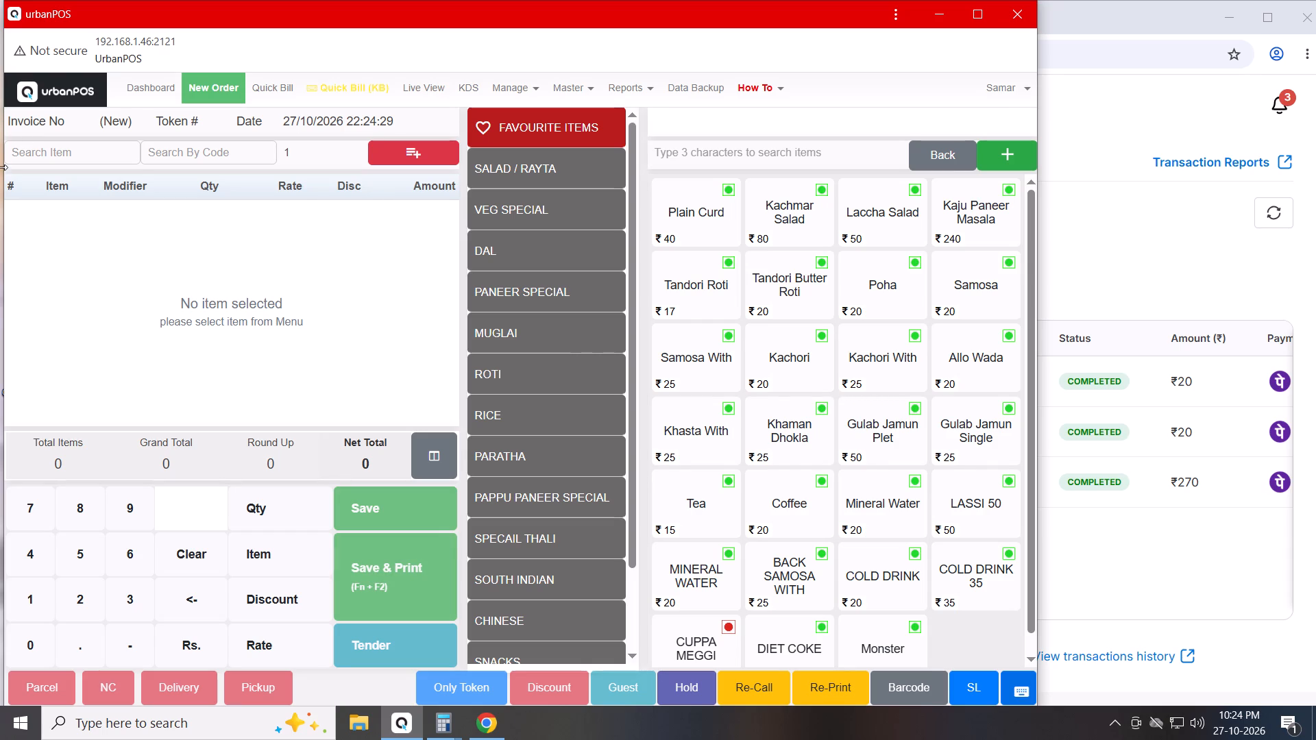
pyautogui.click(9, 153)
pyautogui.write('inda')
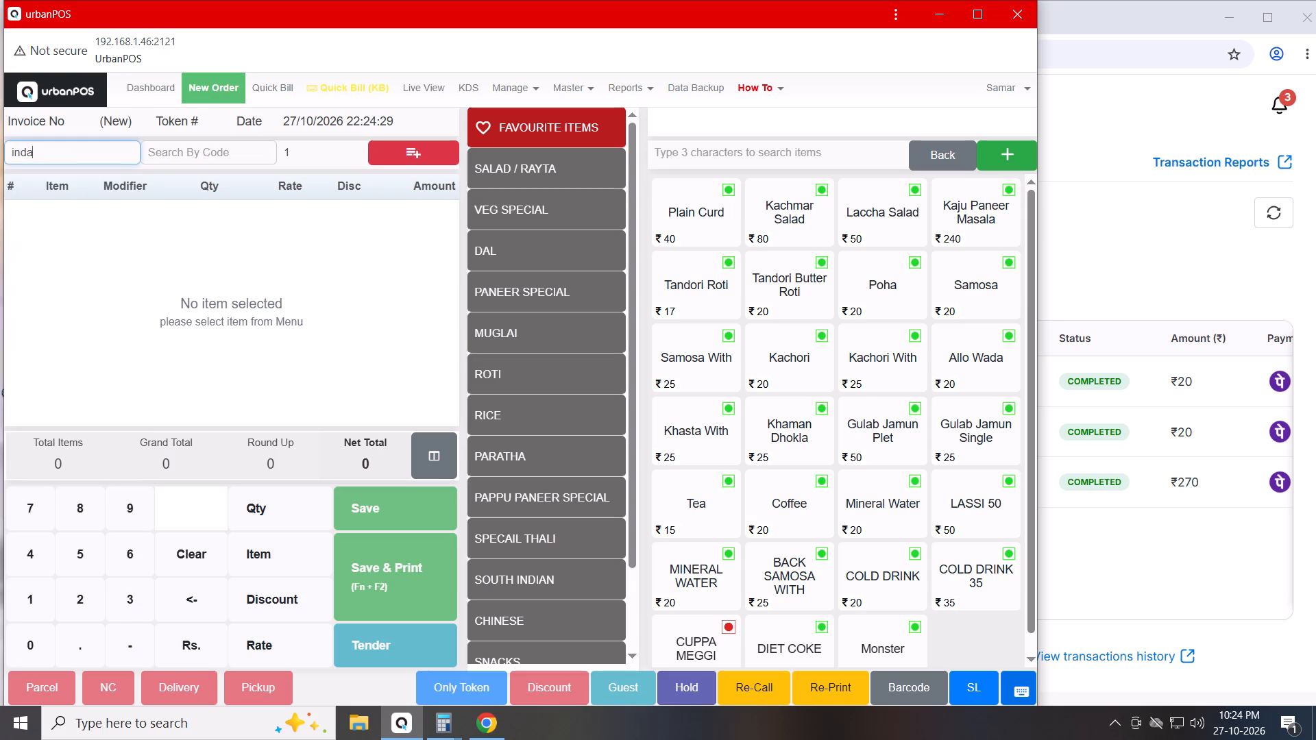
pyautogui.press('BackSpace')
pyautogui.press('Up')
pyautogui.press('Return')
pyautogui.press('Return')
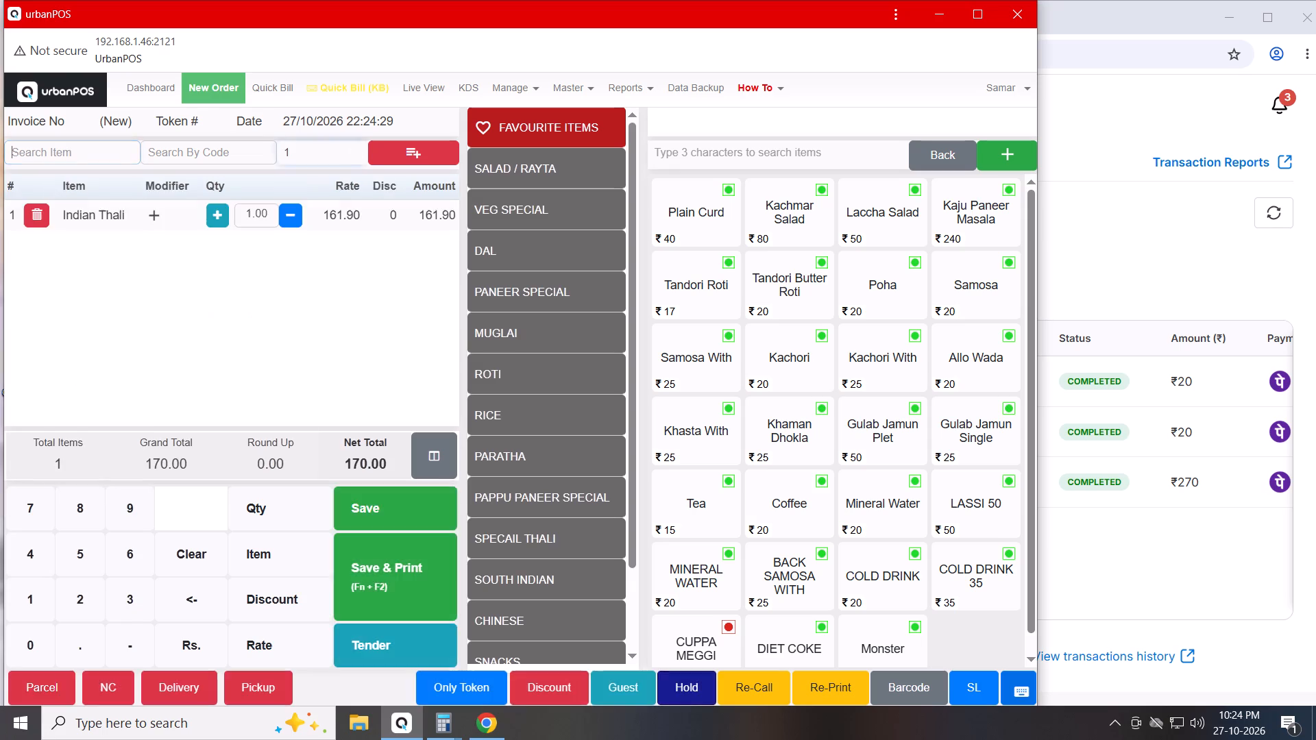
# Save and print the bill for the Indian Thali order.
pyautogui.press('F2')
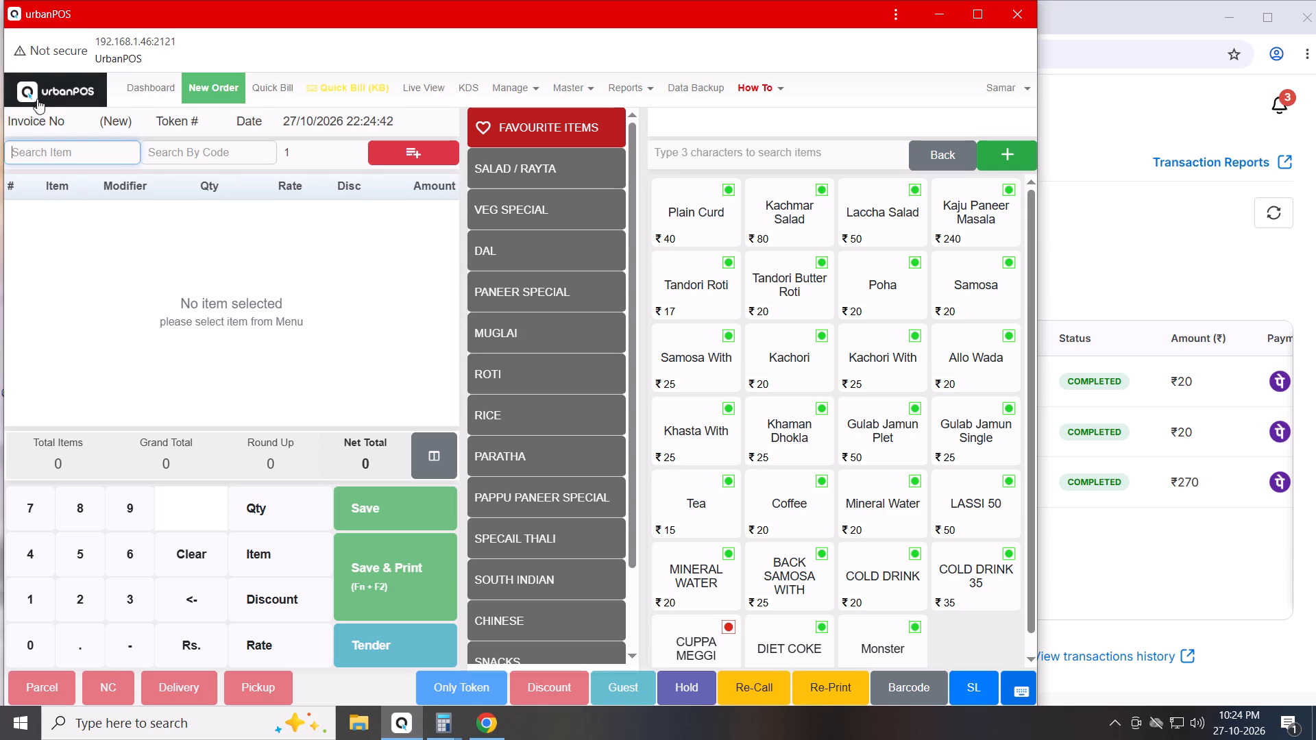
# Search the items for mutter and add Mutter Paneer to the new order with a quantity of 1.
pyautogui.click(36, 143)
pyautogui.write('mutter')
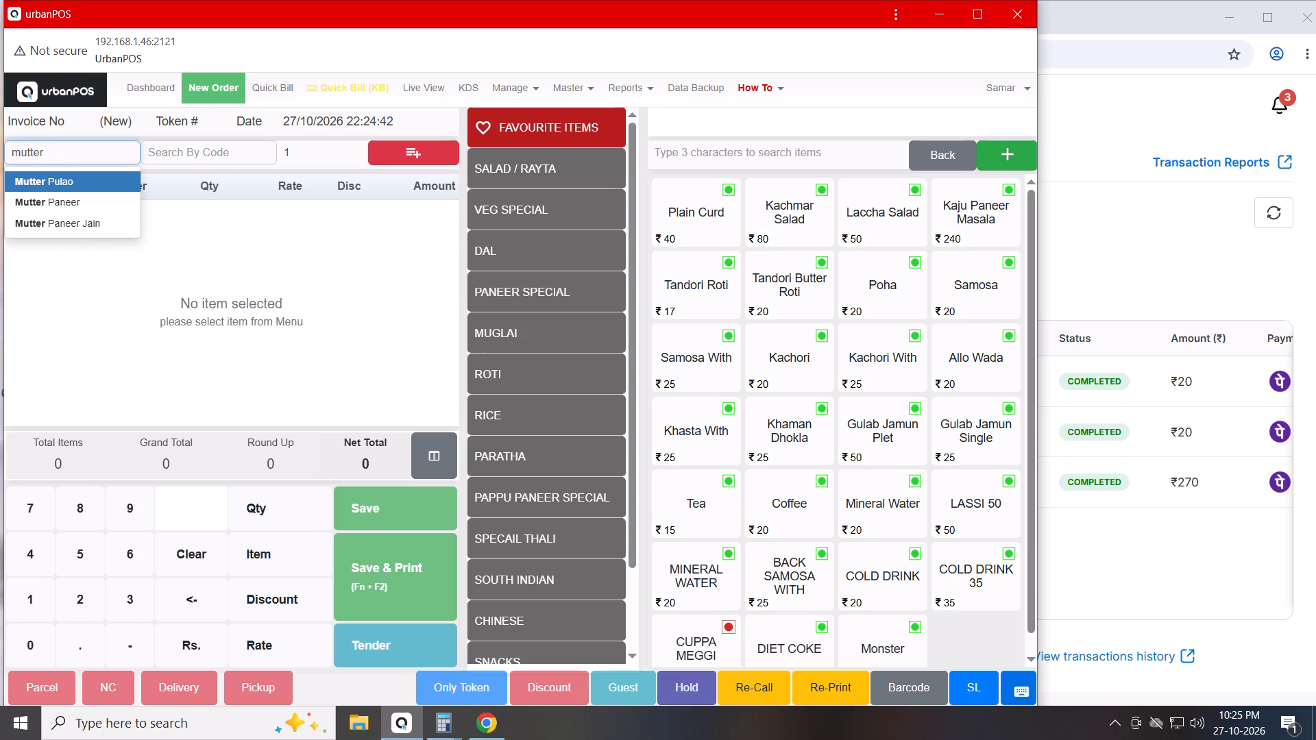
pyautogui.press('Down')
pyautogui.press('Return')
pyautogui.press('Return')
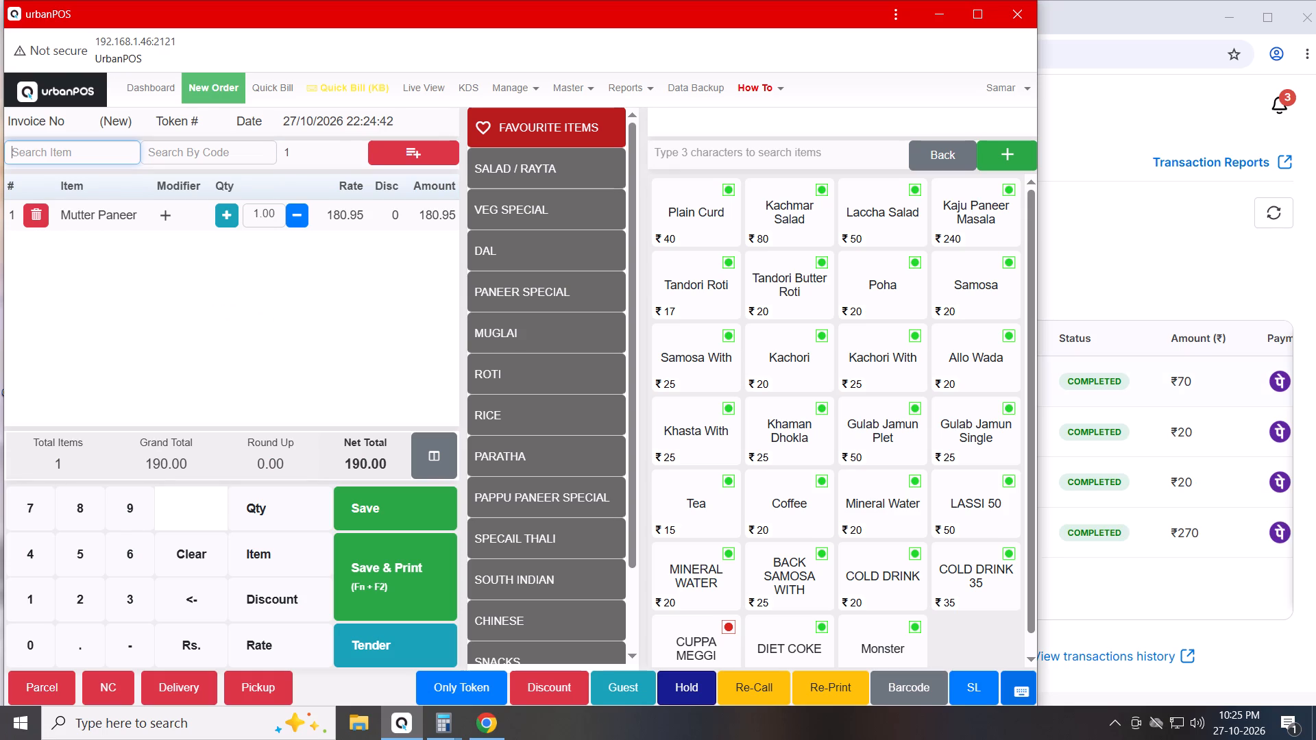
# Save and print the bill for the Mutter Paneer order.
pyautogui.press('F2')
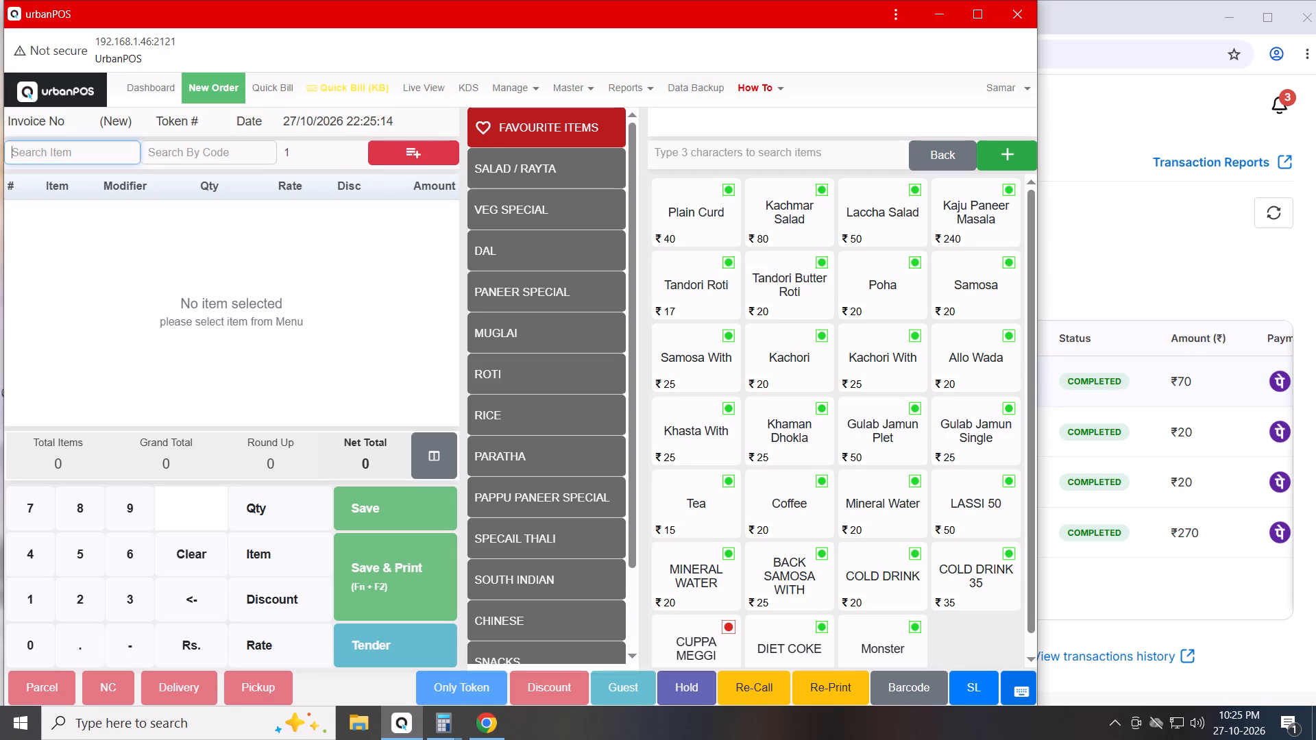
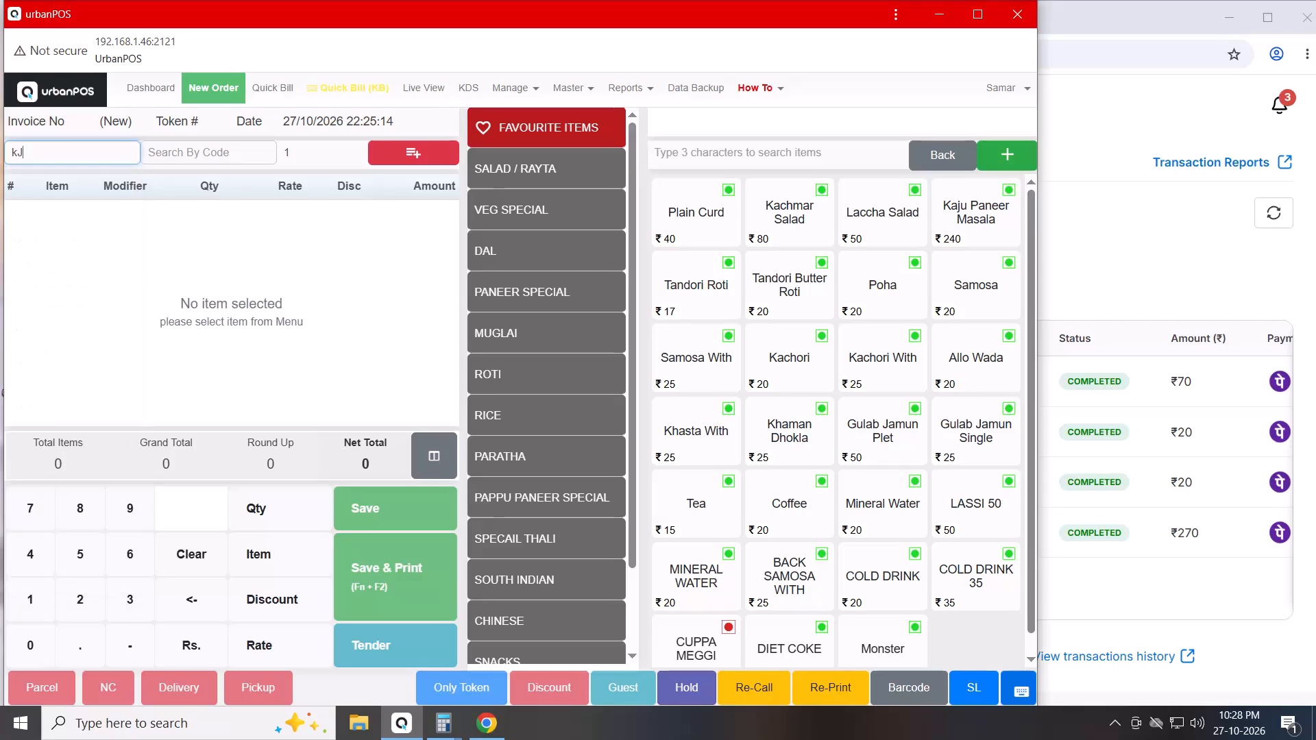
# Search the items for kaju k and add Kaju Kari to the new order with a quantity of 1.
pyautogui.press('BackSpace')
pyautogui.write('AJU K')
pyautogui.press('Return')
pyautogui.press('Return')
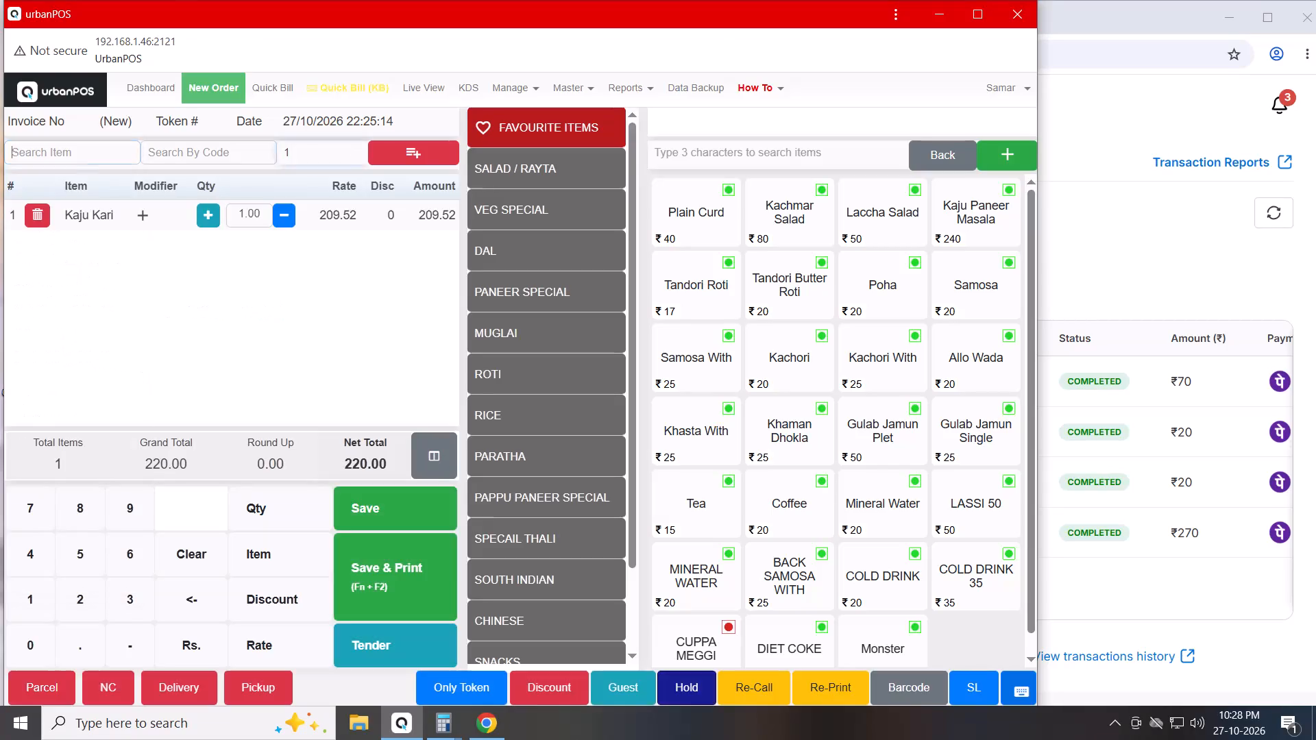
# Save and print the bill for the Kaju Kari order.
pyautogui.press('F2')
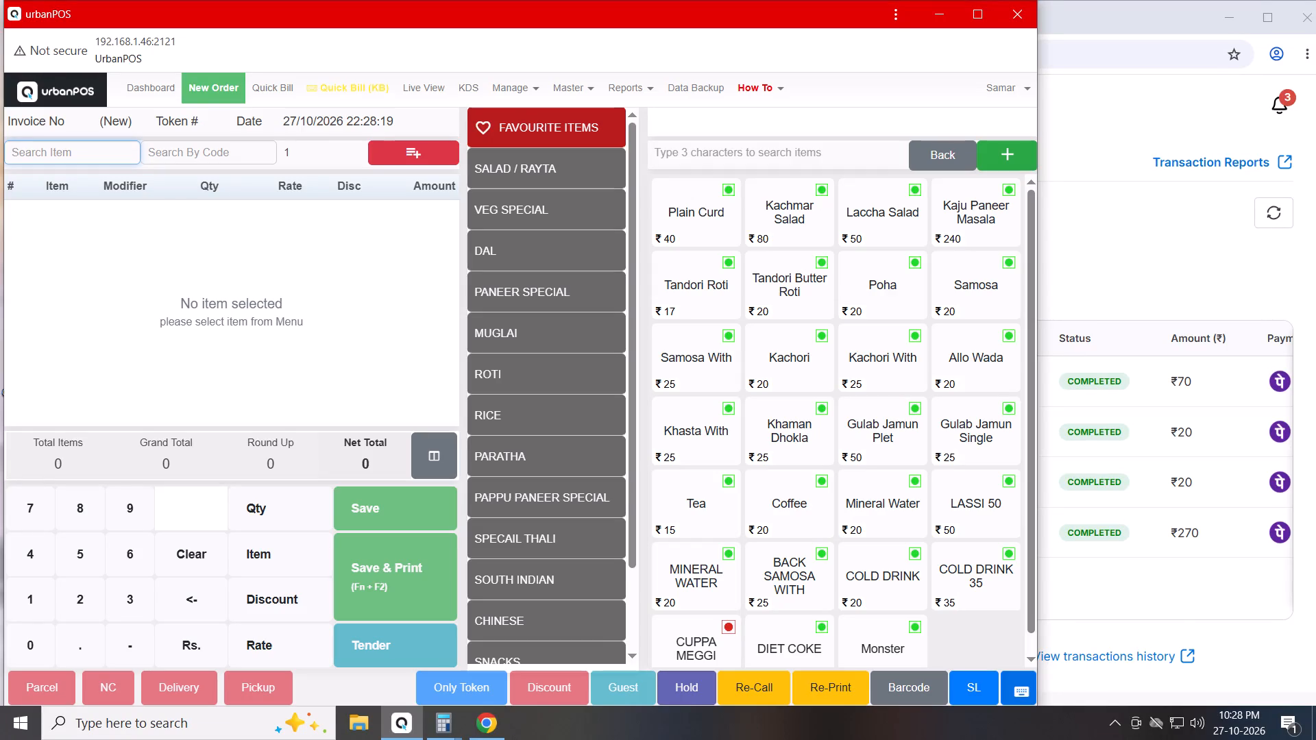
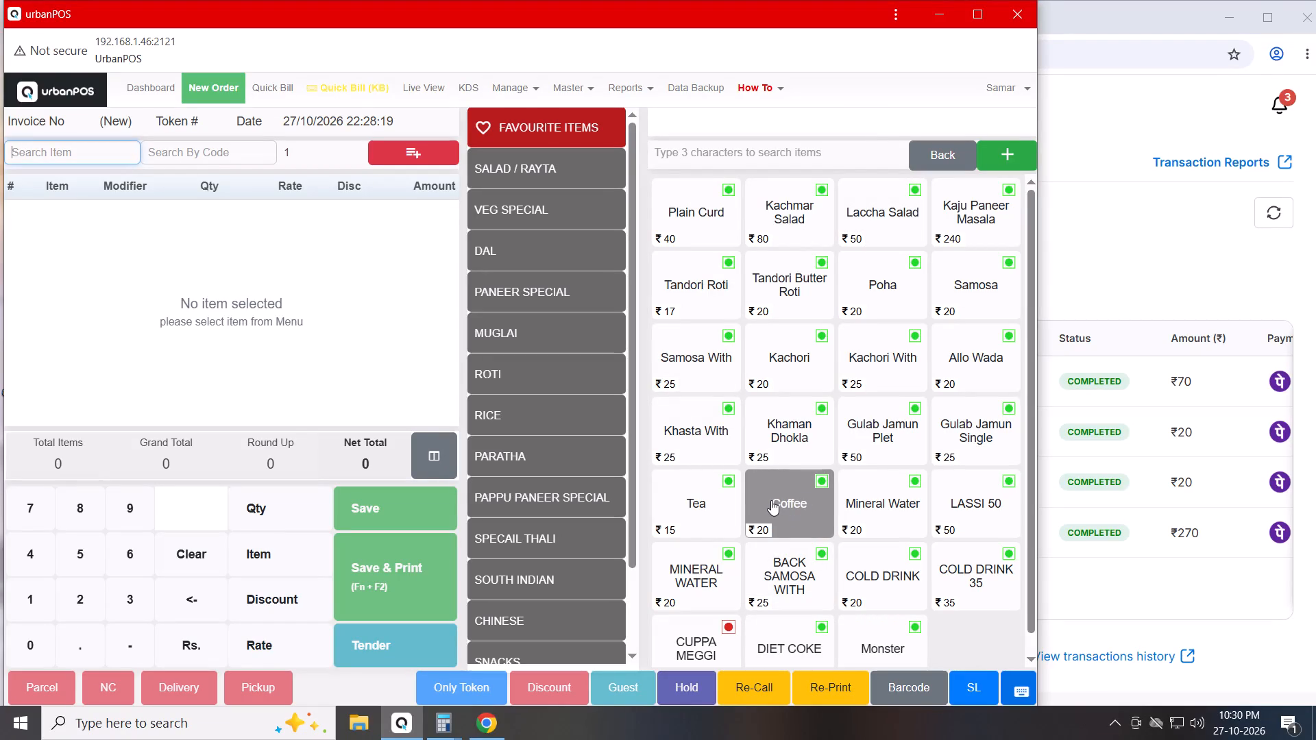
# Add Tea with a quantity of 2 to the new order, and save and print its bill.
pyautogui.doubleClick(723, 513)
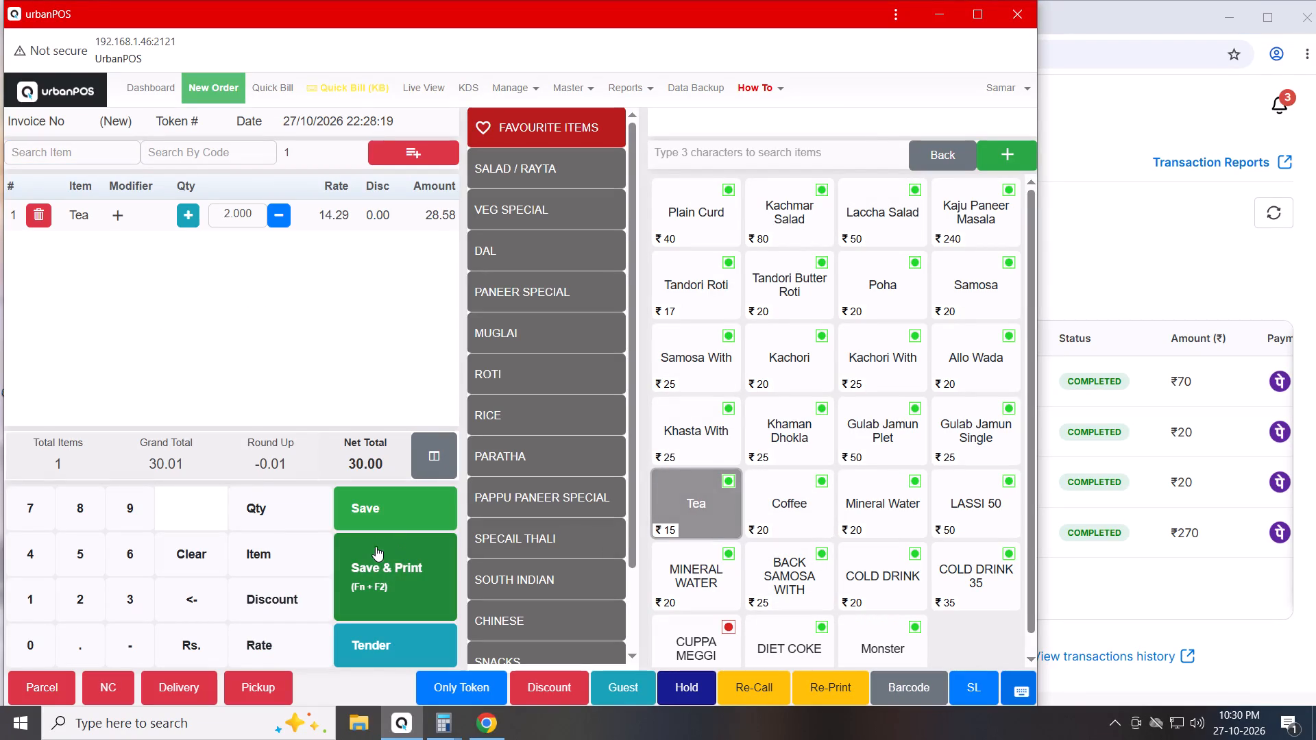
pyautogui.click(393, 560)
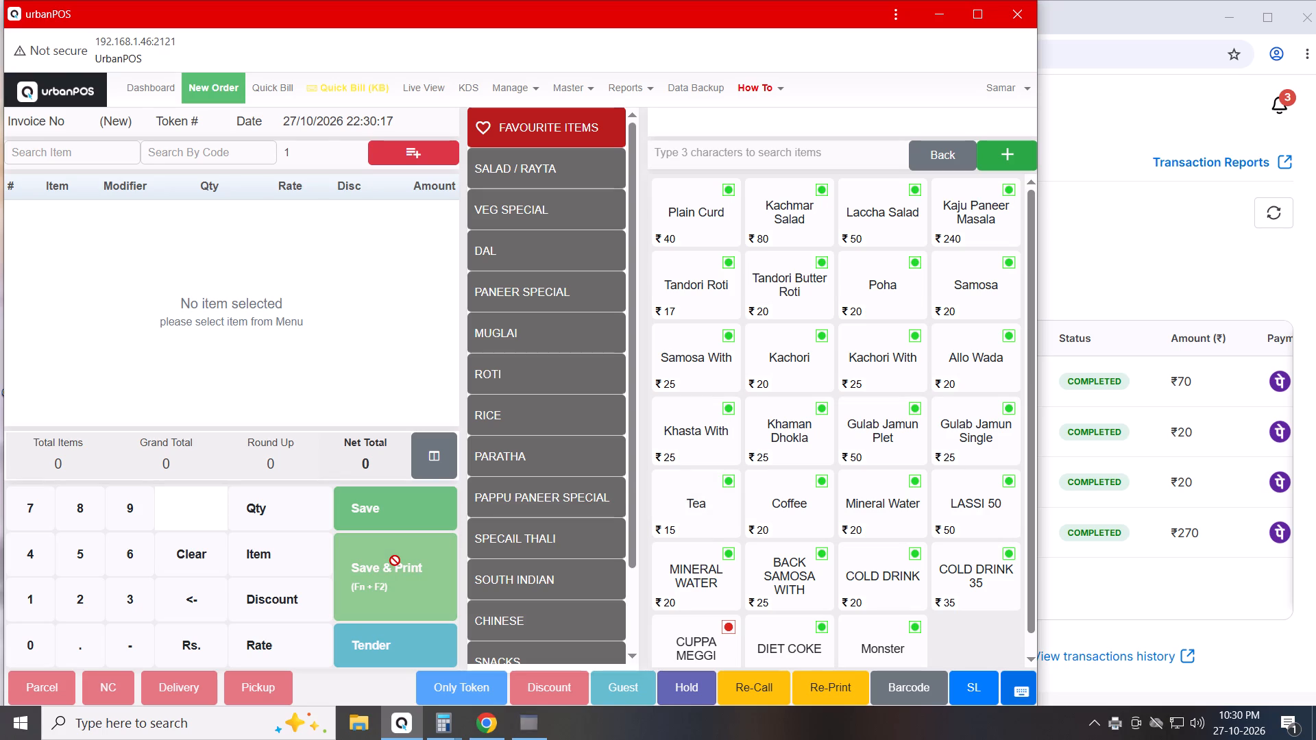
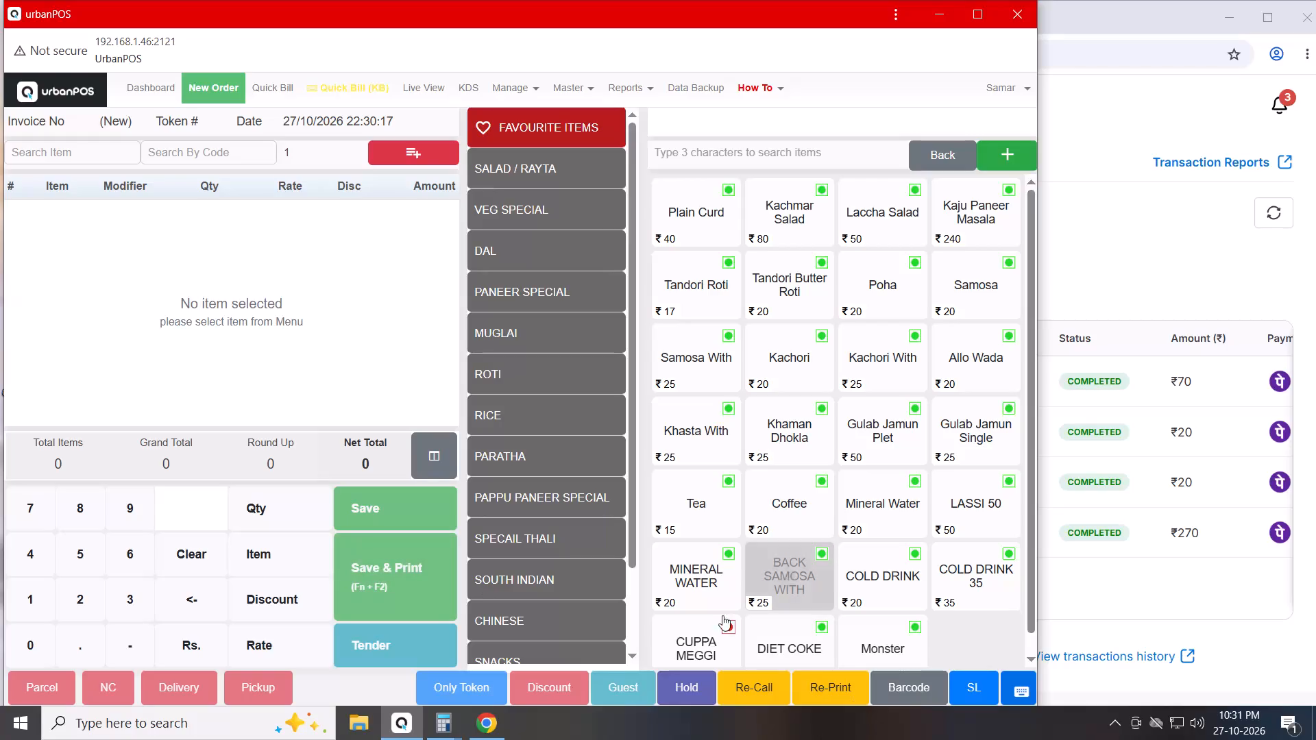
# Add one Poha to the new order, and save and print its bill.
pyautogui.click(859, 297)
pyautogui.press('F2')
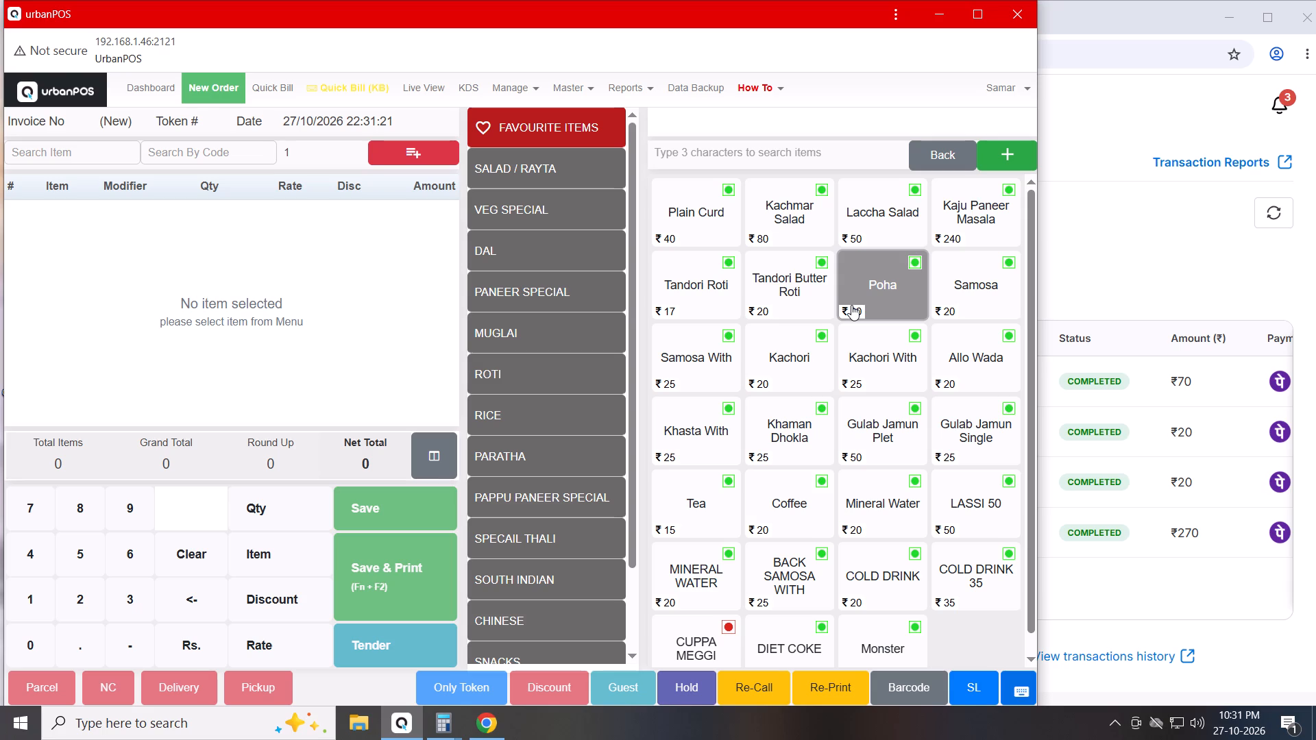
# Add Icecrem20 from the ice-cream category with a quantity of 5 to the new order, and save and print its bill.
pyautogui.scroll(-4, 497, 453)
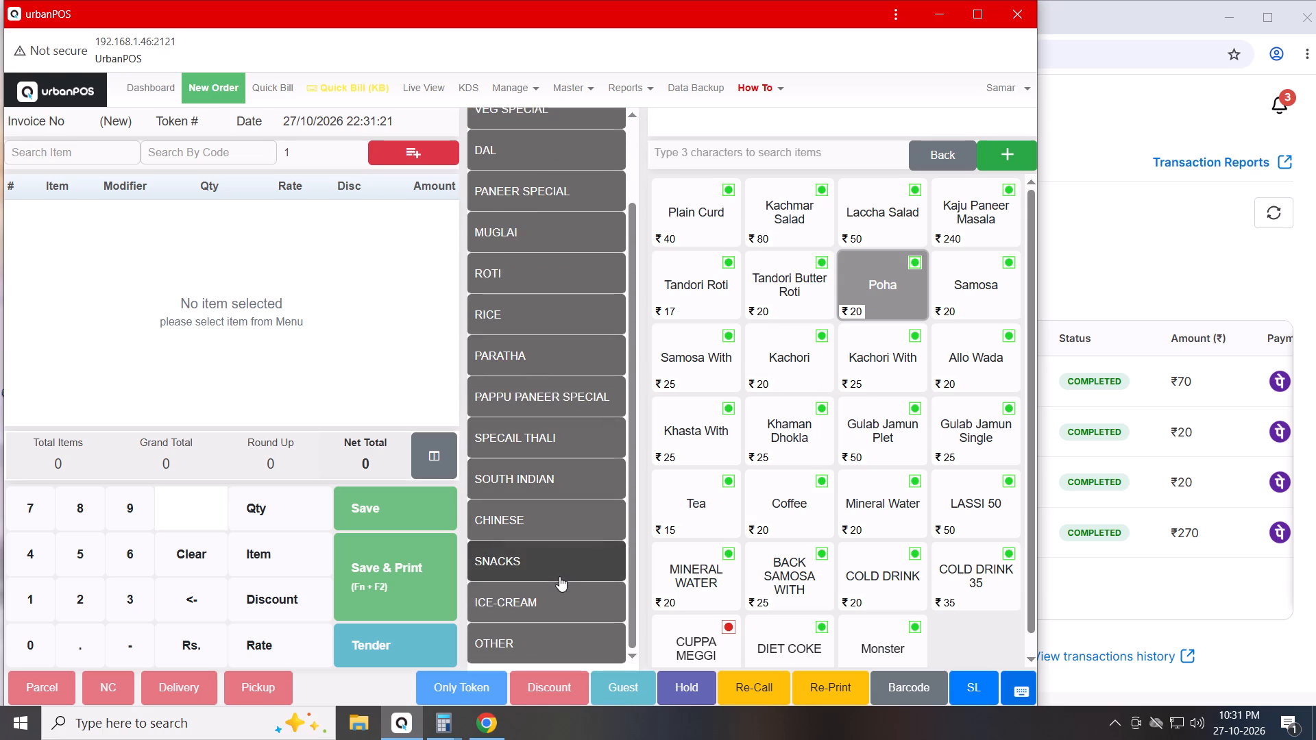
pyautogui.click(565, 586)
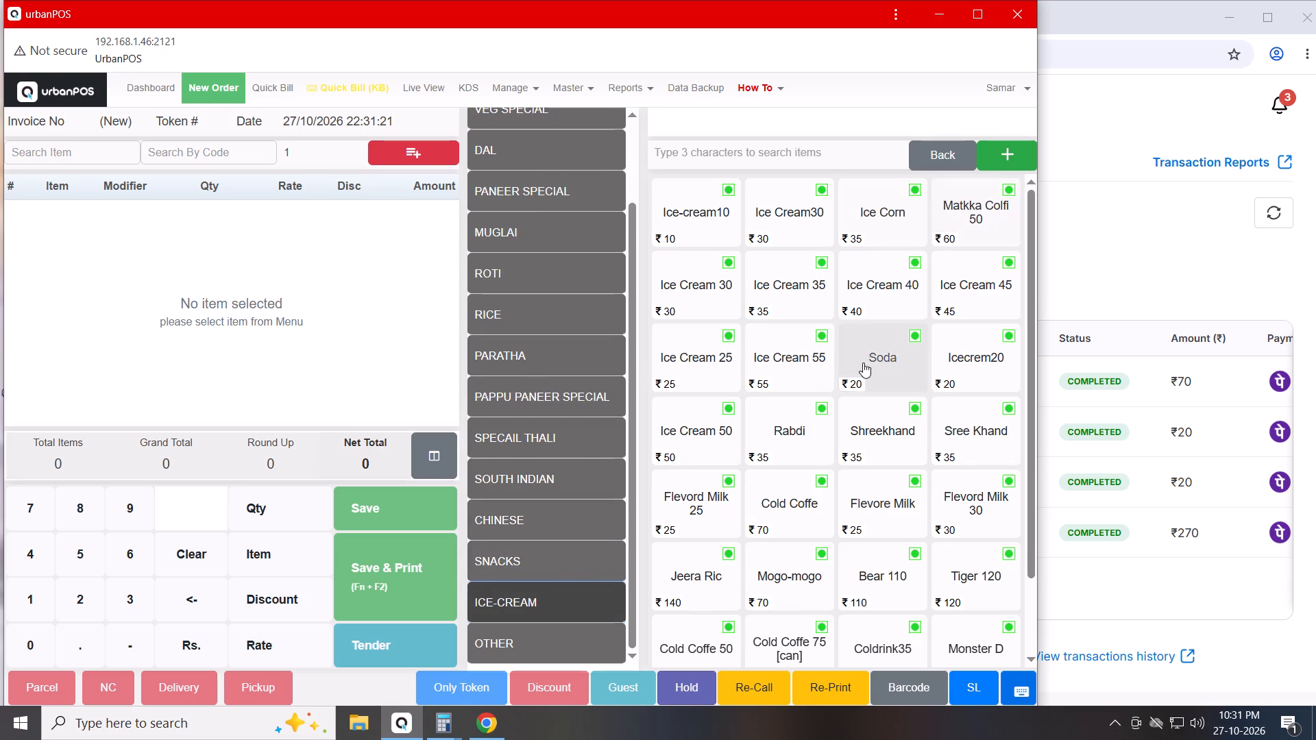
pyautogui.tripleClick(945, 360)
pyautogui.click(945, 360)
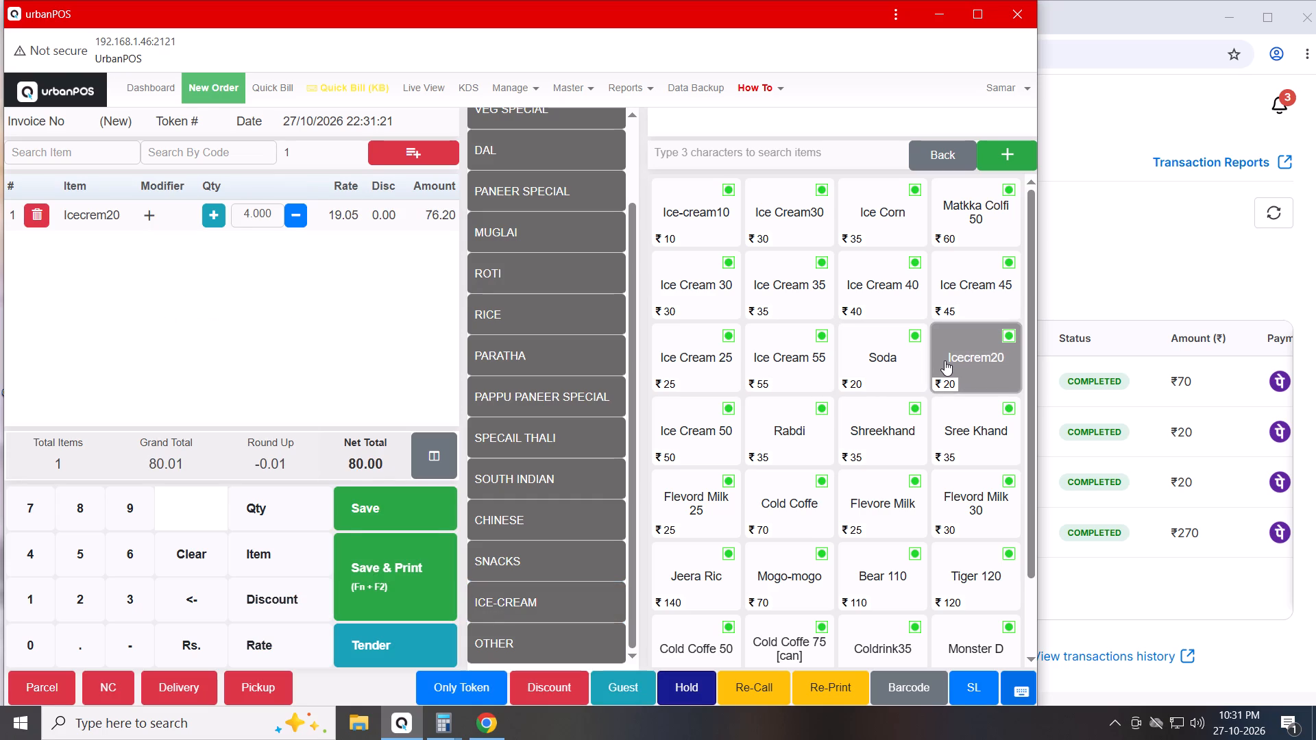
pyautogui.click(945, 360)
pyautogui.click(408, 550)
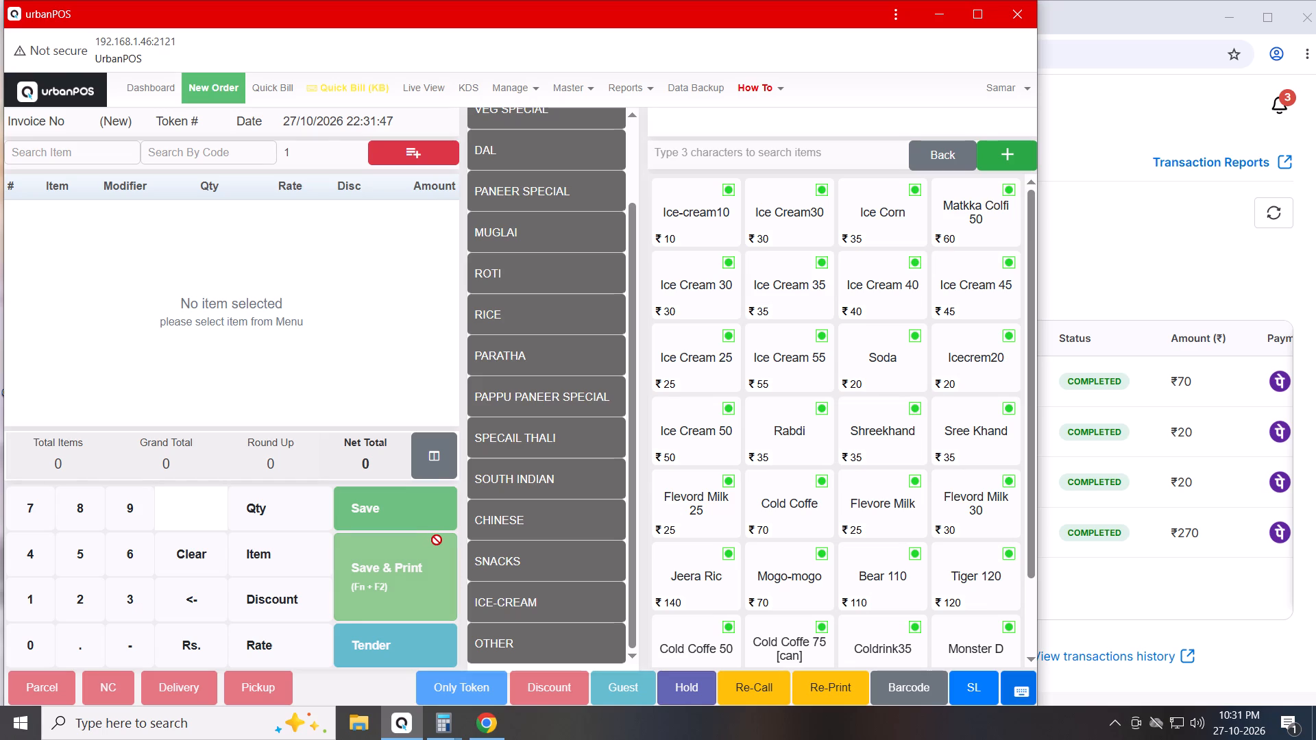
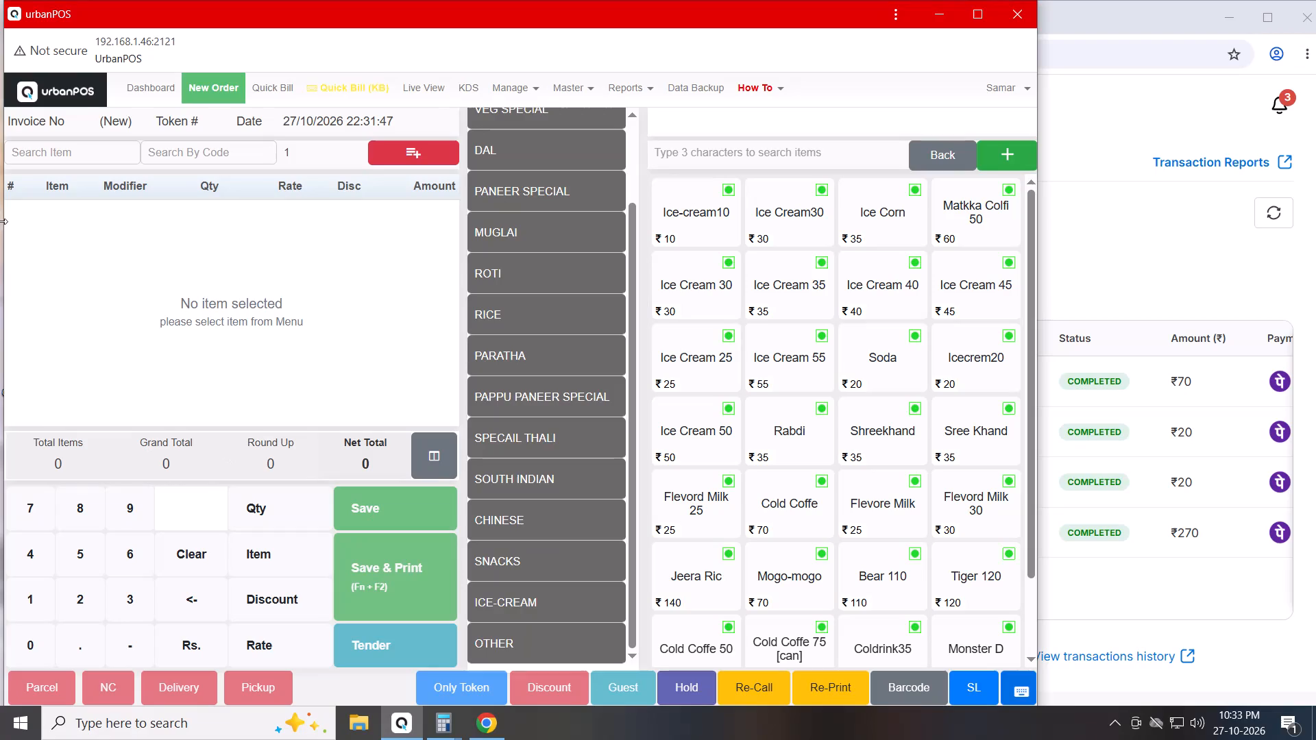
# Add one Dal Fry to the new order by searching for the item by name.
pyautogui.click(90, 173)
pyautogui.click(87, 157)
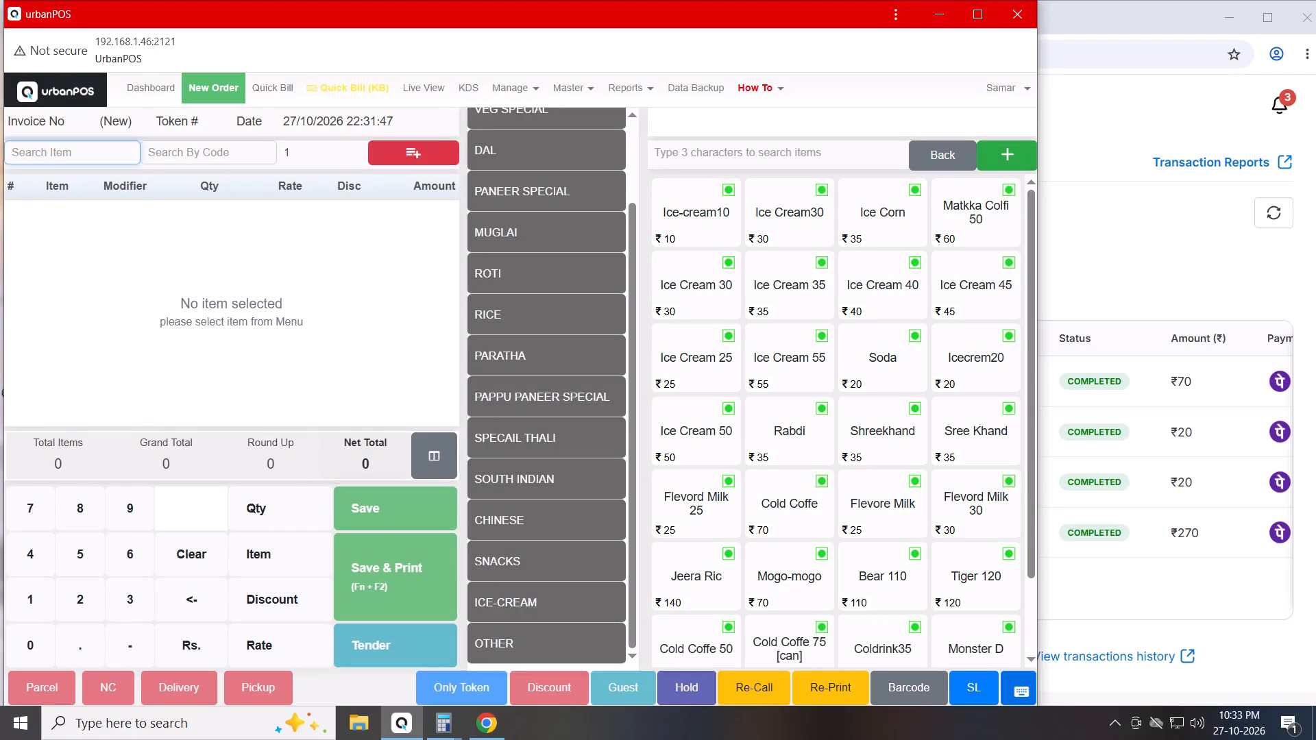
pyautogui.write('DAL F')
pyautogui.press('Down')
pyautogui.press('Return')
pyautogui.press('Return')
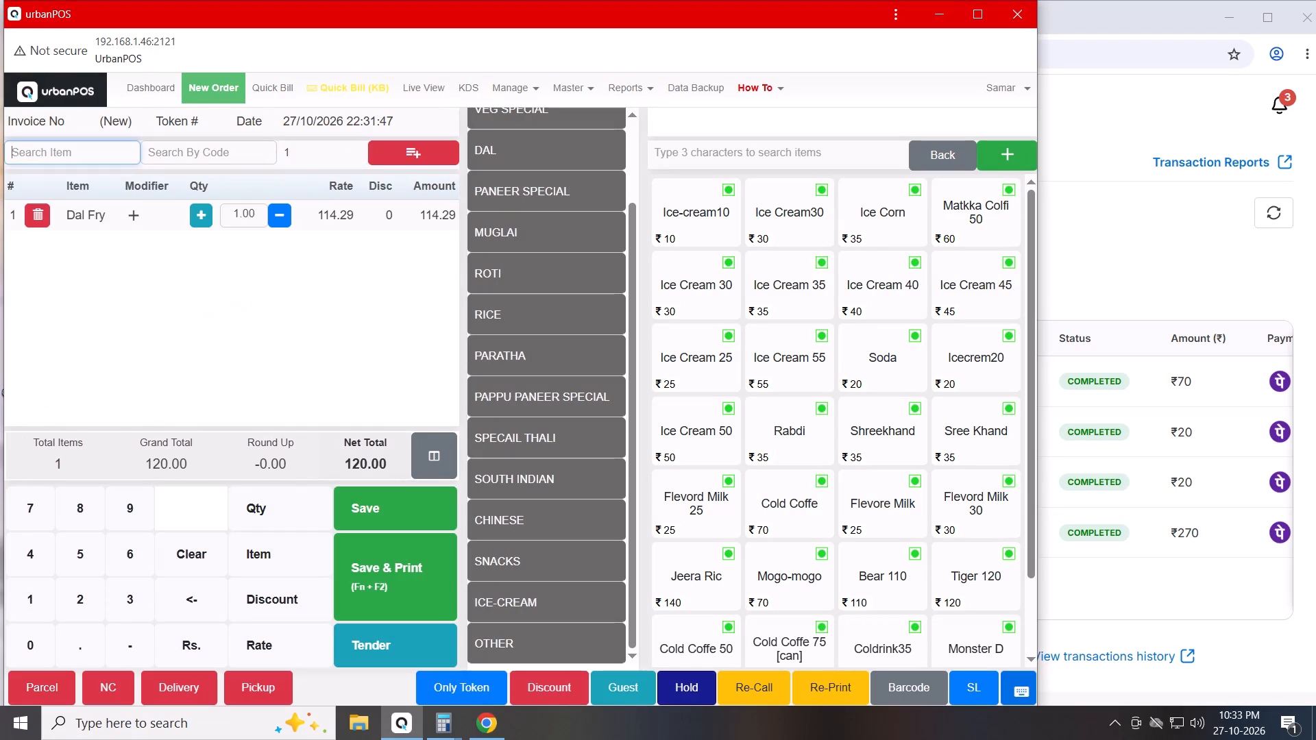
# Add Roast Papd with a quantity of 4 and one Onion Salad to the order.
pyautogui.write('ROAST')
pyautogui.press('Return')
pyautogui.press('4')
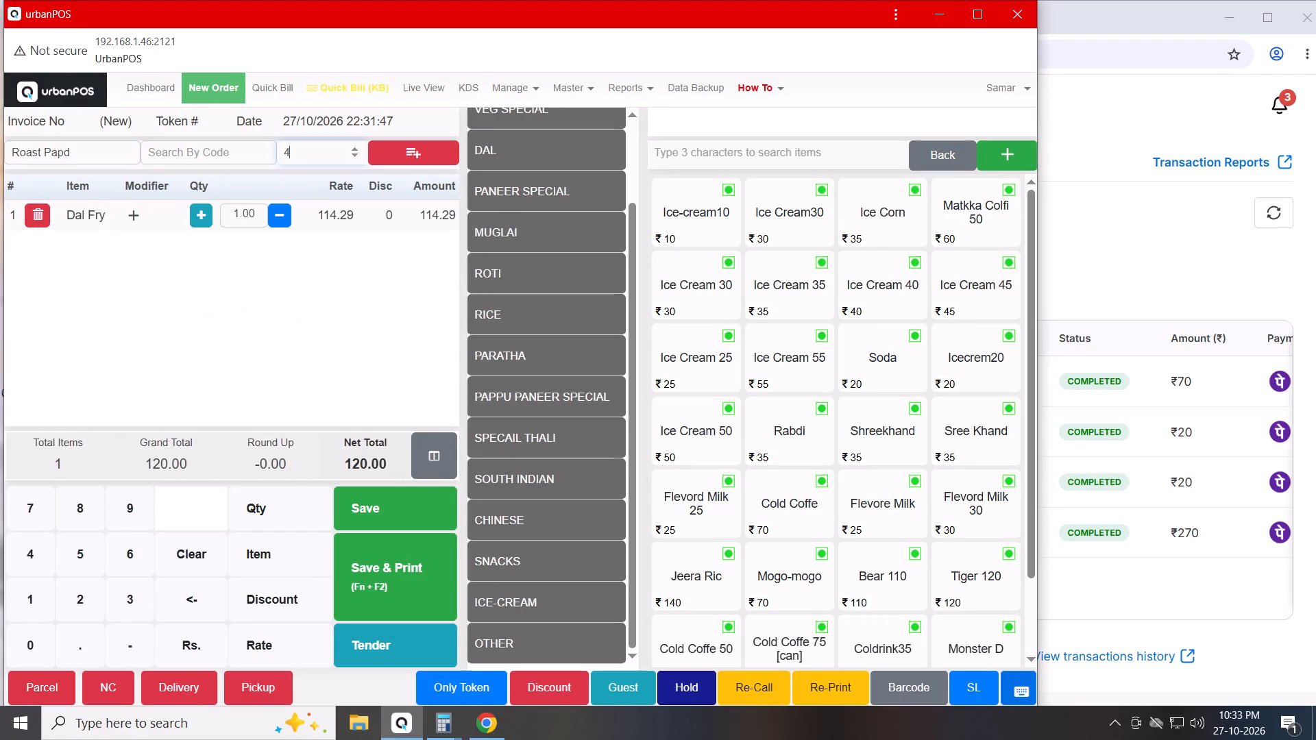
pyautogui.press('Return')
pyautogui.press('p')
pyautogui.press('BackSpace')
pyautogui.write('ON')
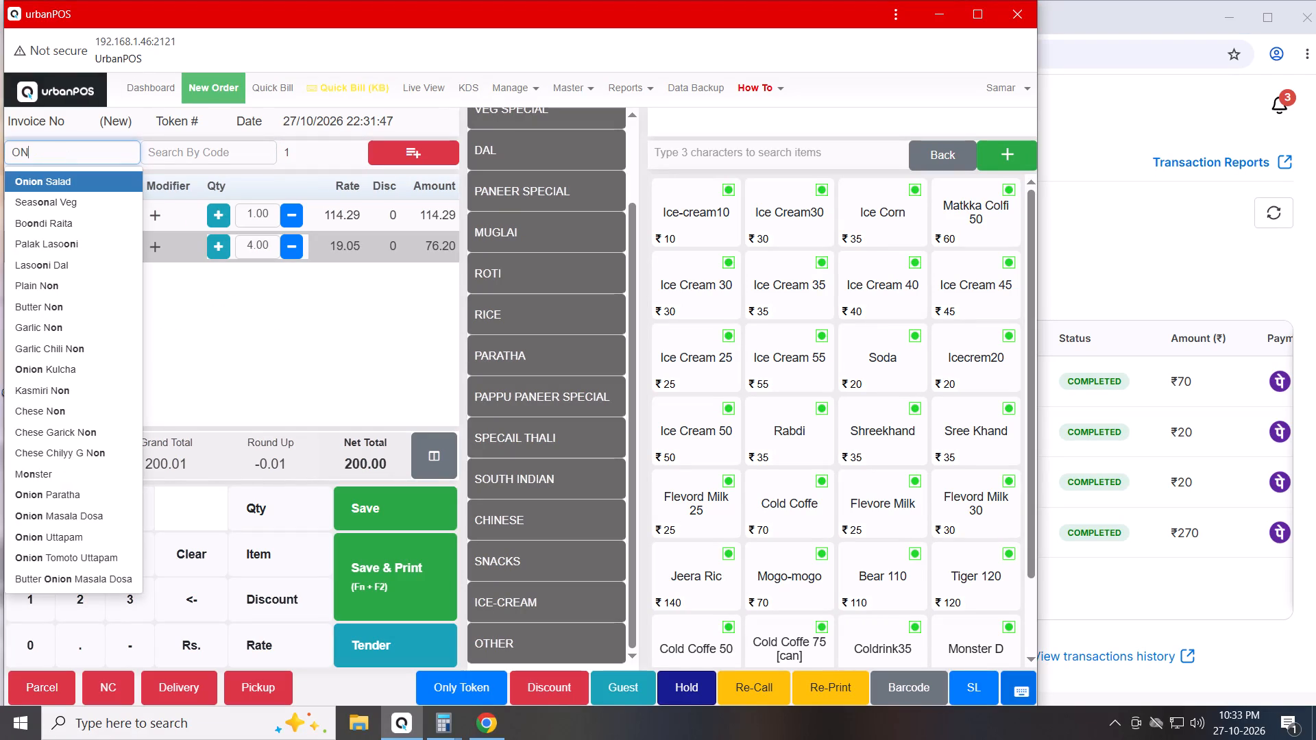
pyautogui.press('Return')
pyautogui.press('Return')
# Add Tandori Butter Roti with a quantity of 13 and Tandori Roti with a quantity of 2 to the order.
pyautogui.write('ROTI')
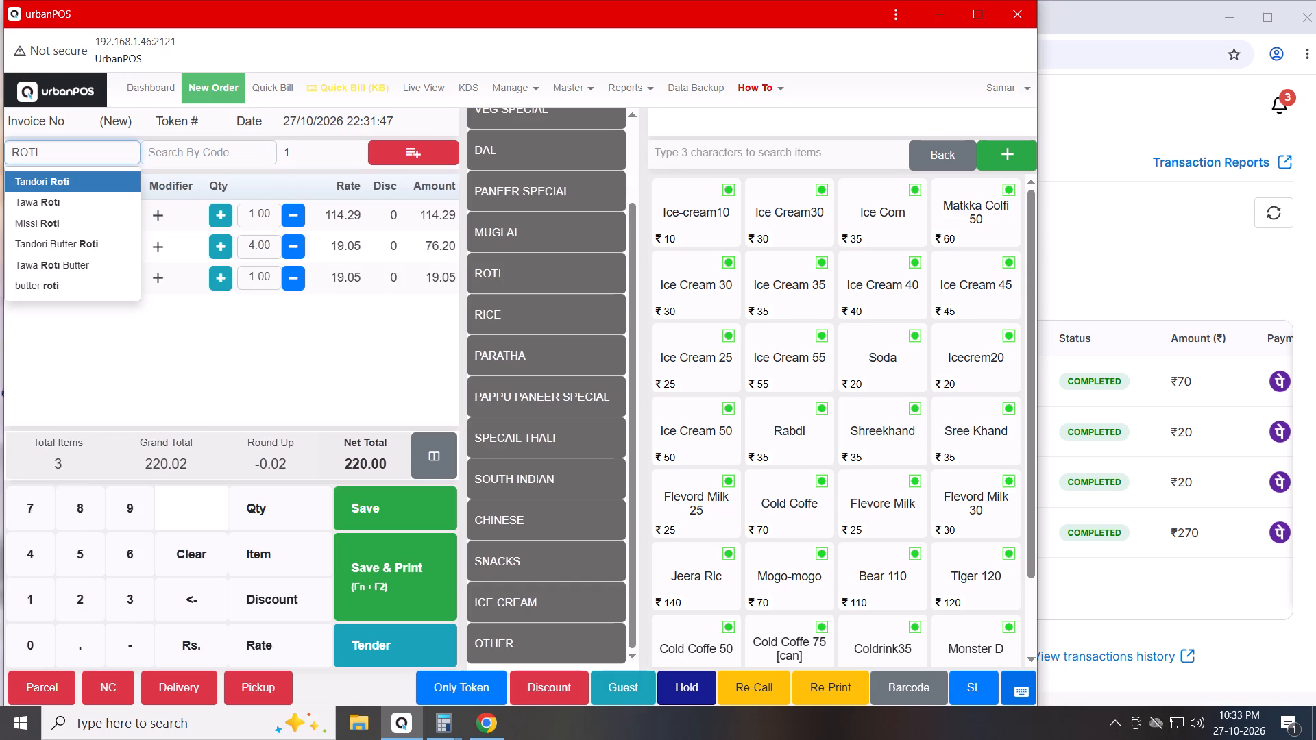
pyautogui.press('Up')
pyautogui.press('Up')
pyautogui.press('Up')
pyautogui.press('Return')
pyautogui.write('13')
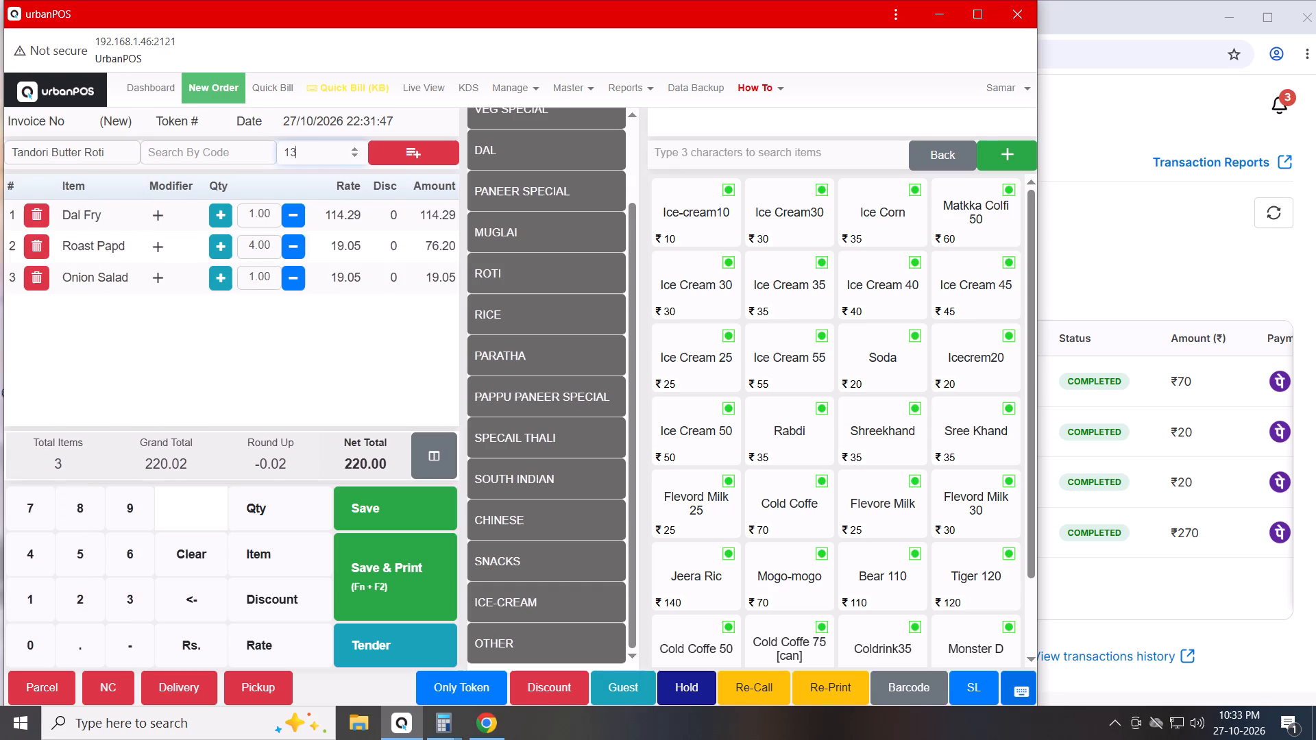
pyautogui.press('Return')
pyautogui.write('0001')
pyautogui.press('Return')
pyautogui.press('2')
pyautogui.press('Return')
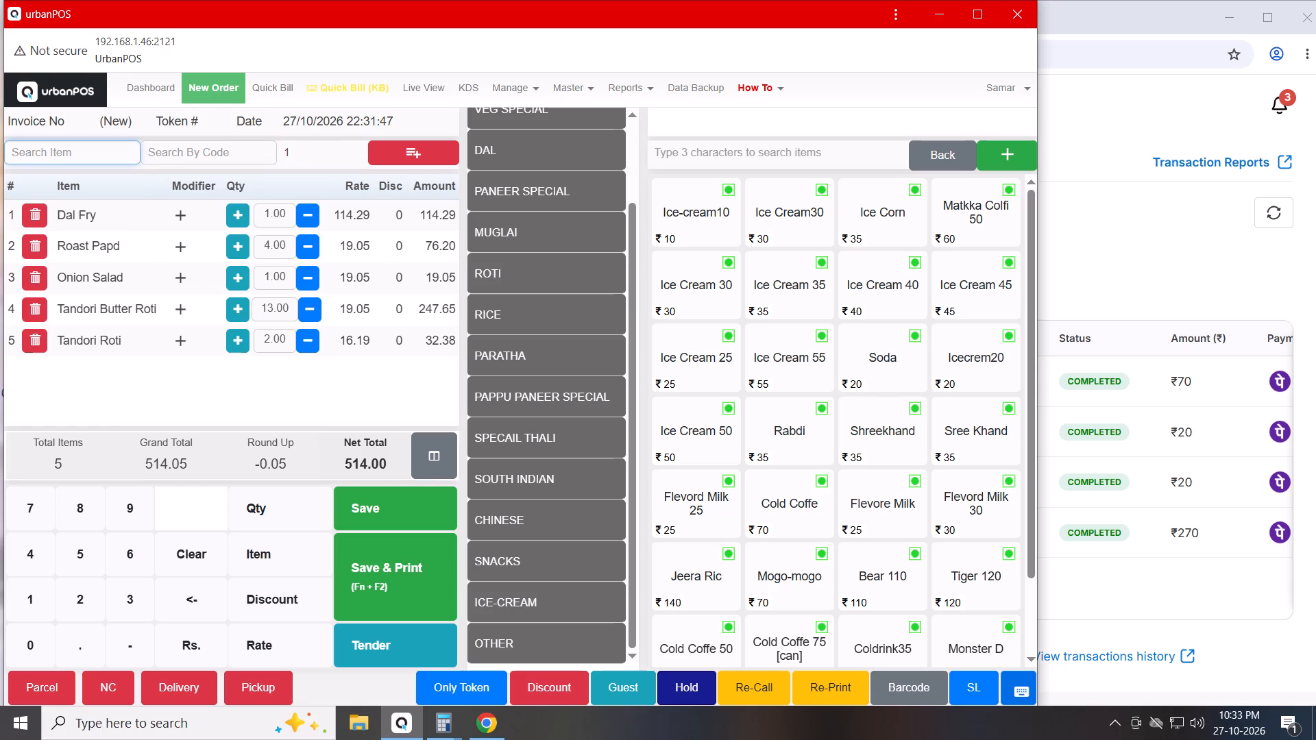
# Raise the Dal Fry quantity to 3, and save and print the order's bill.
pyautogui.doubleClick(234, 209)
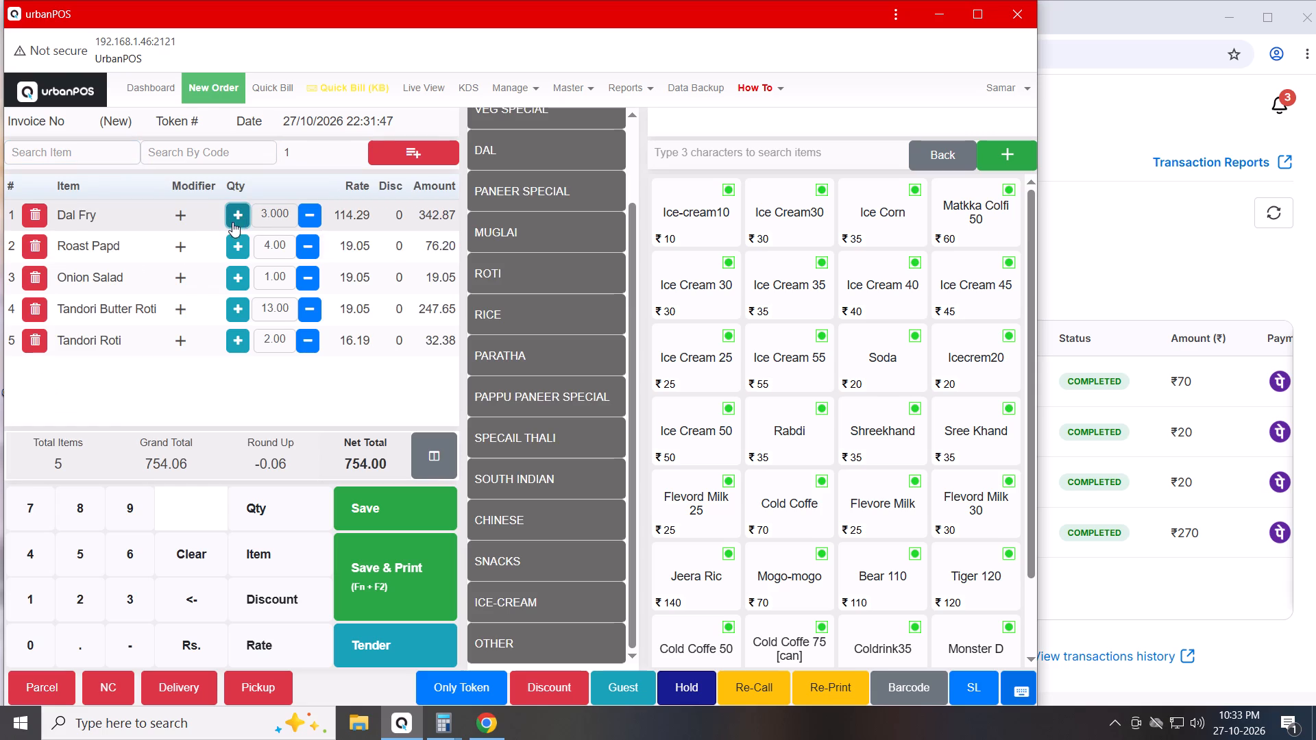
pyautogui.click(393, 543)
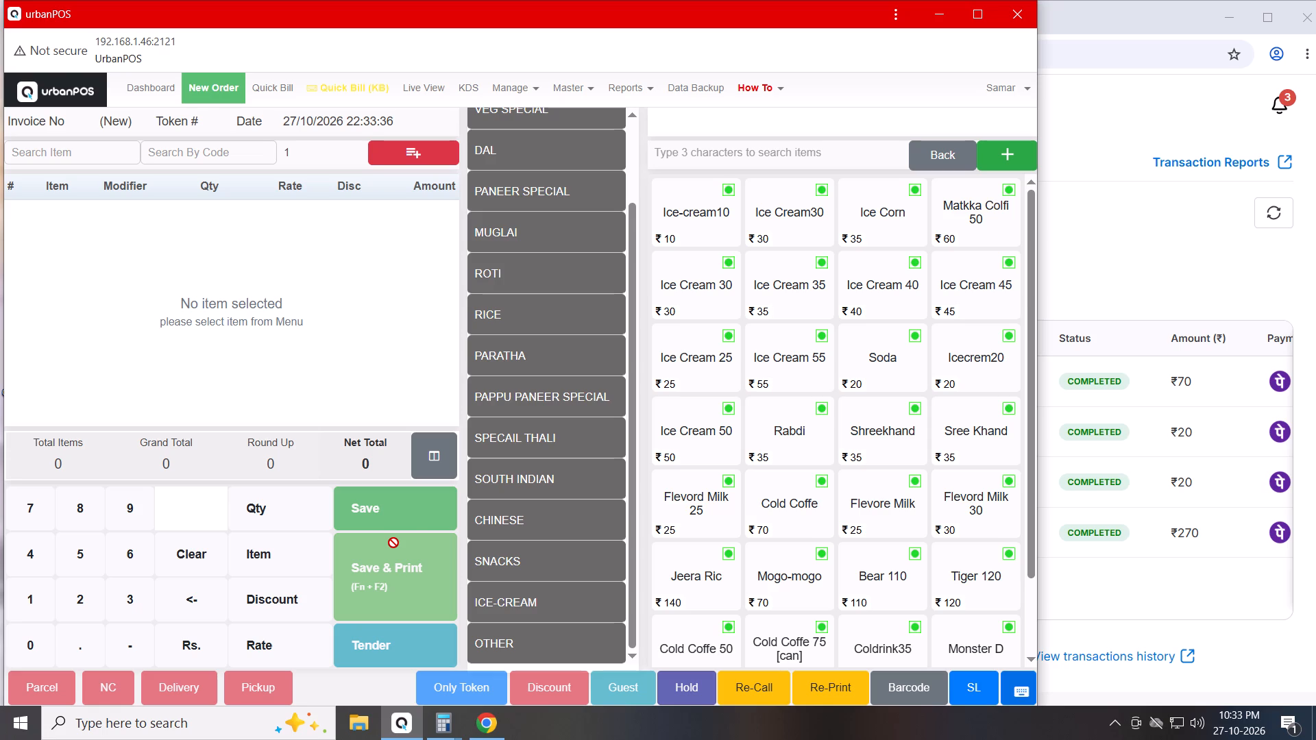
# Add one Ice Cream30 and two Ice-cream10 from the ice-cream category to the new order, and save and print its bill.
pyautogui.scroll(2, 613, 239)
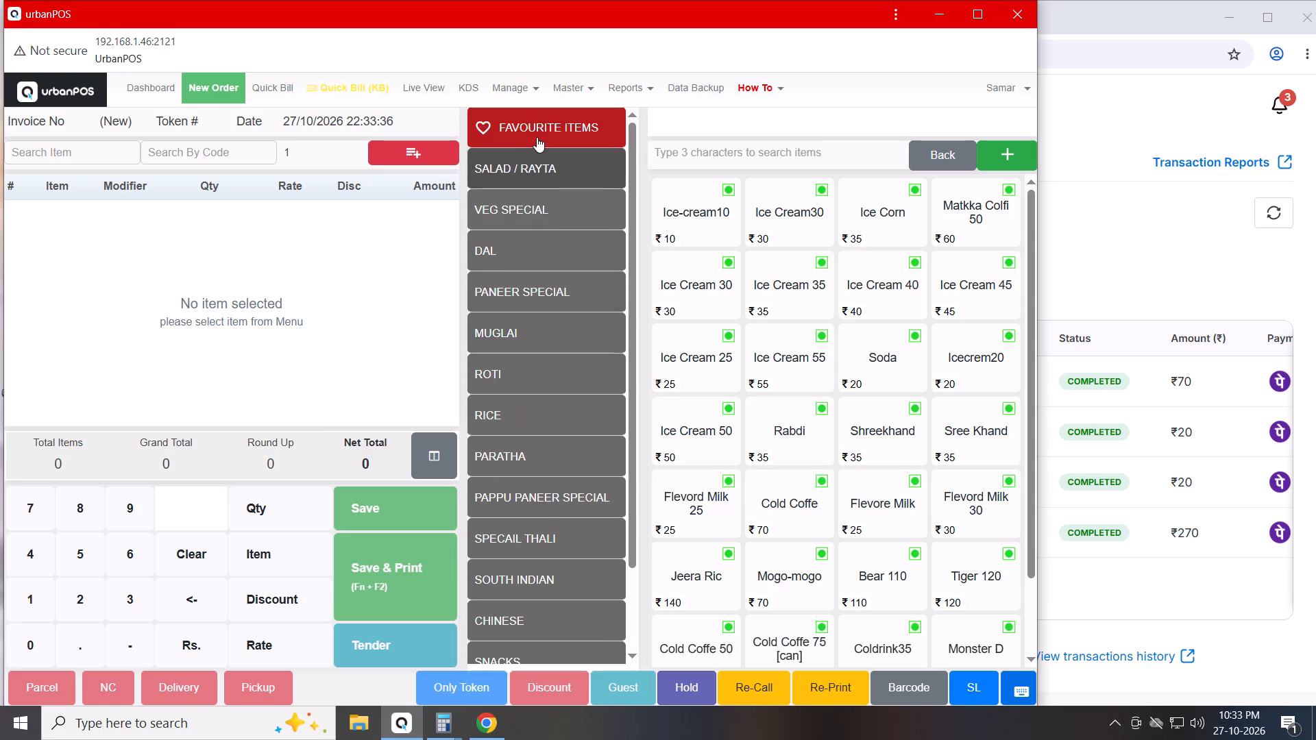
pyautogui.click(537, 136)
pyautogui.scroll(-3, 481, 458)
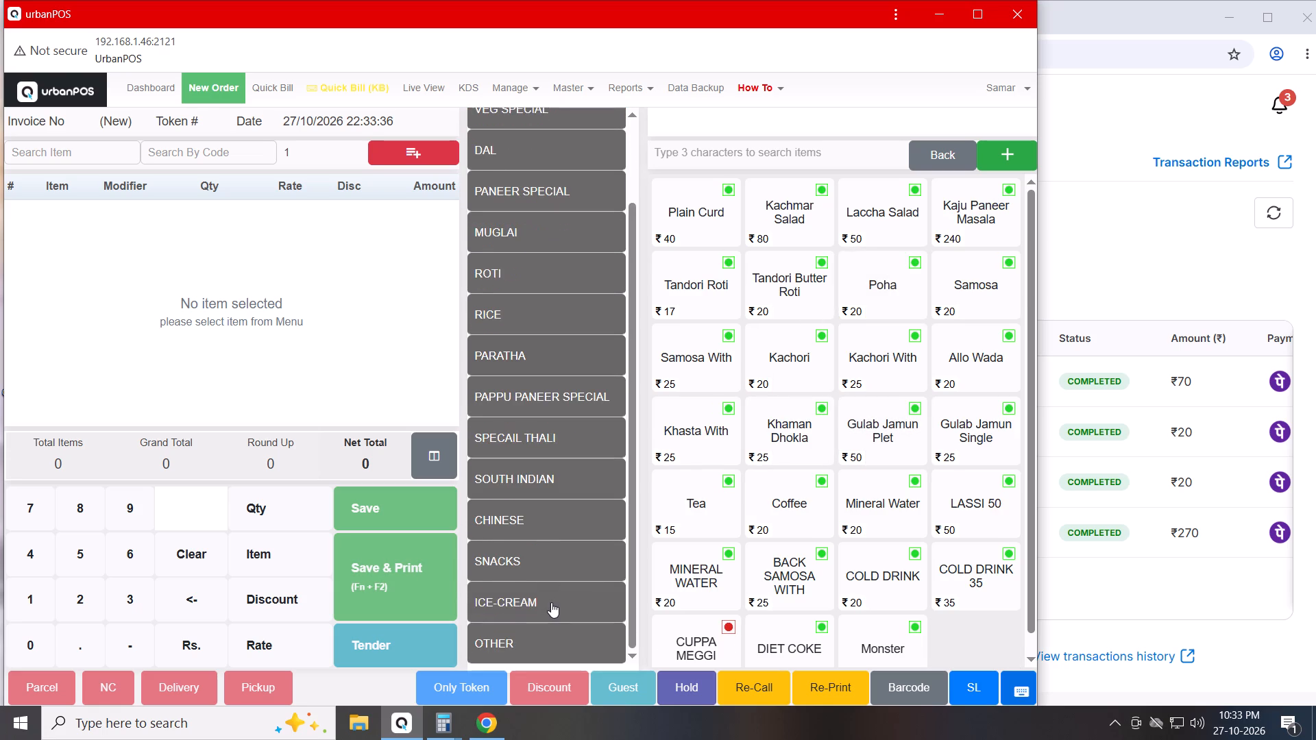
pyautogui.click(551, 602)
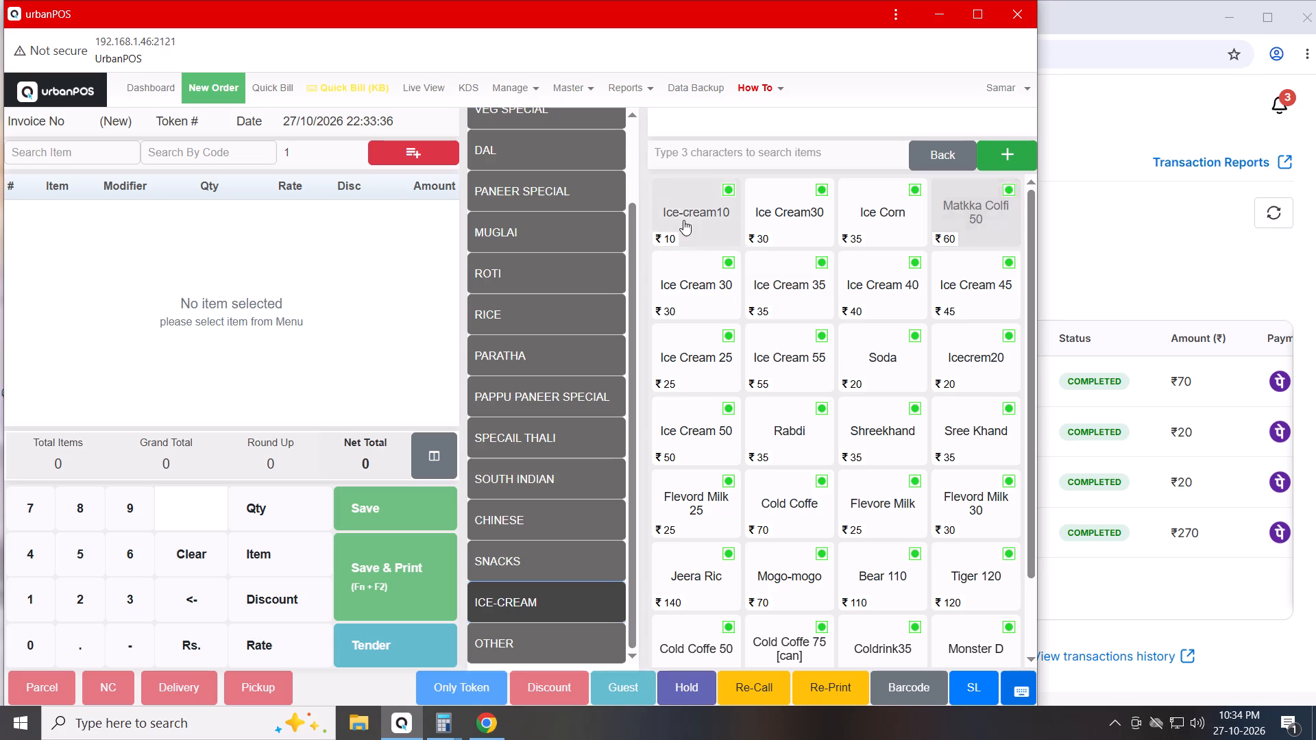
pyautogui.click(766, 215)
pyautogui.doubleClick(685, 223)
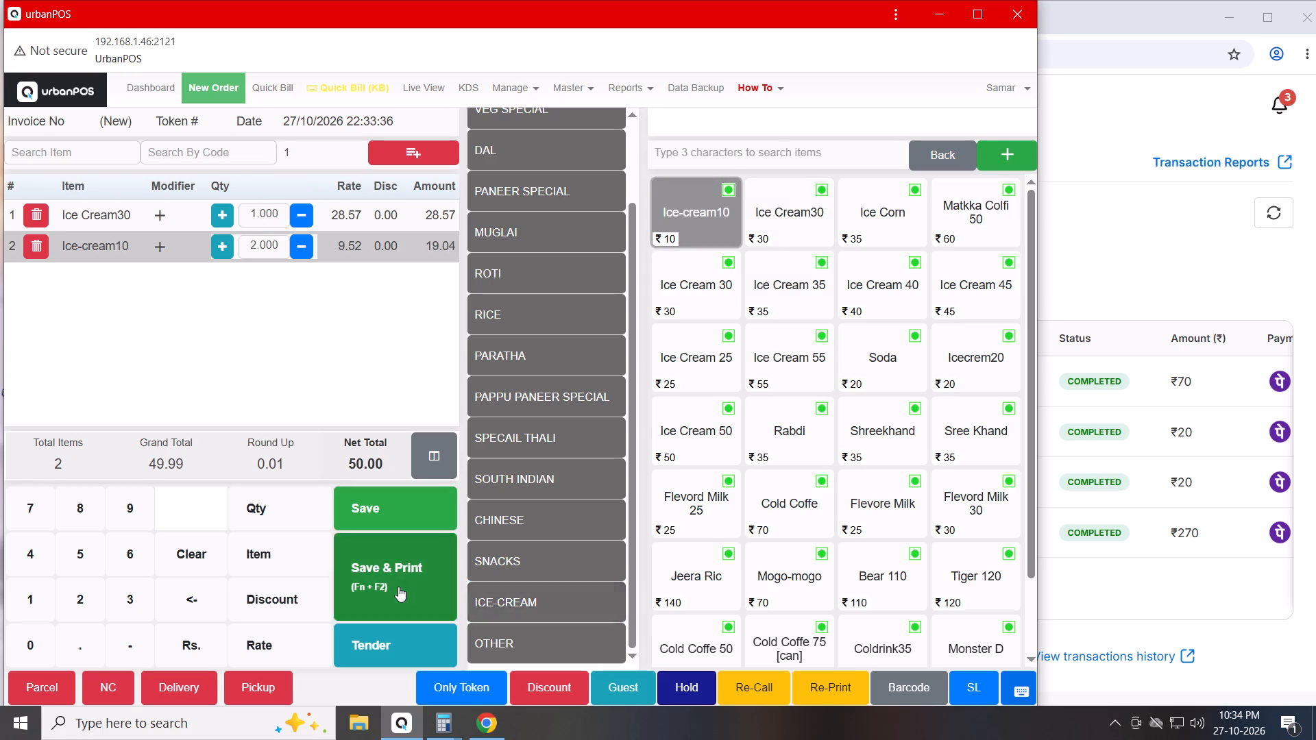
pyautogui.click(398, 587)
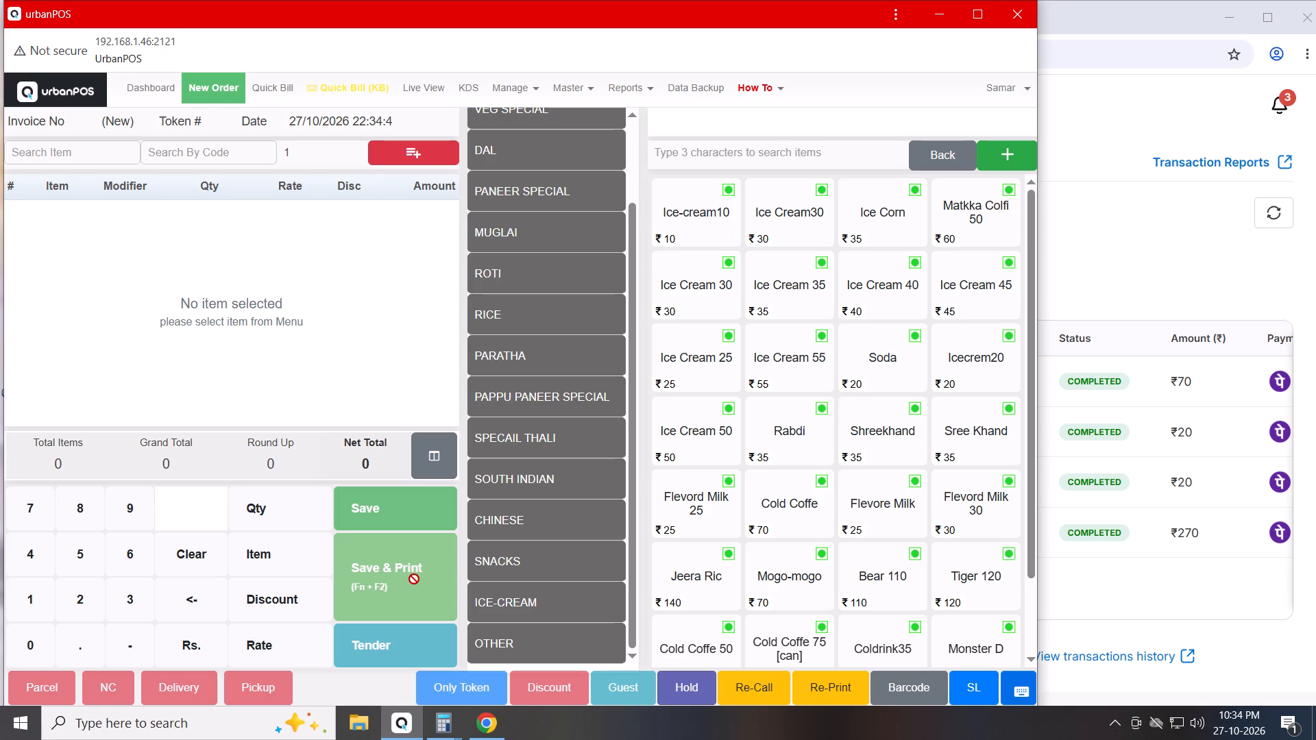
# Add one Tea from the favourite items to the new order, and save and print its bill.
pyautogui.scroll(3, 414, 579)
pyautogui.scroll(2, 527, 297)
pyautogui.click(591, 112)
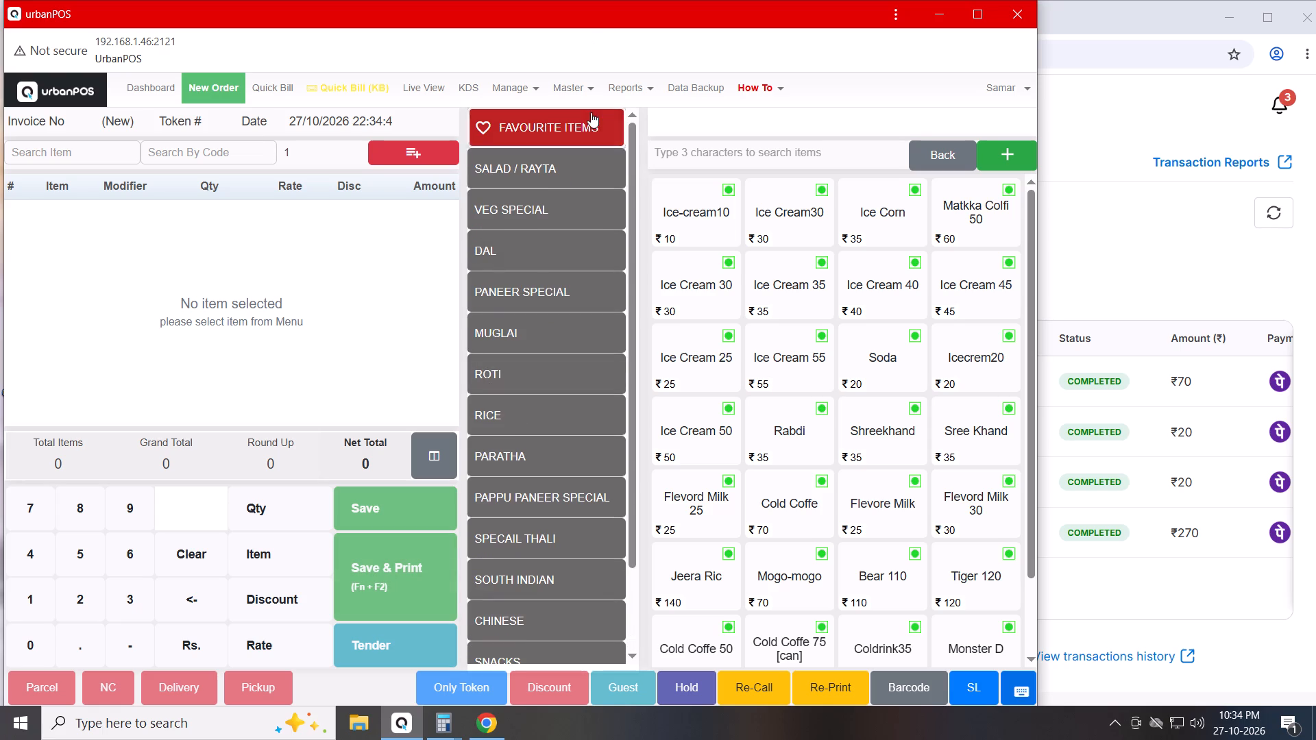
pyautogui.click(713, 478)
pyautogui.press('F2')
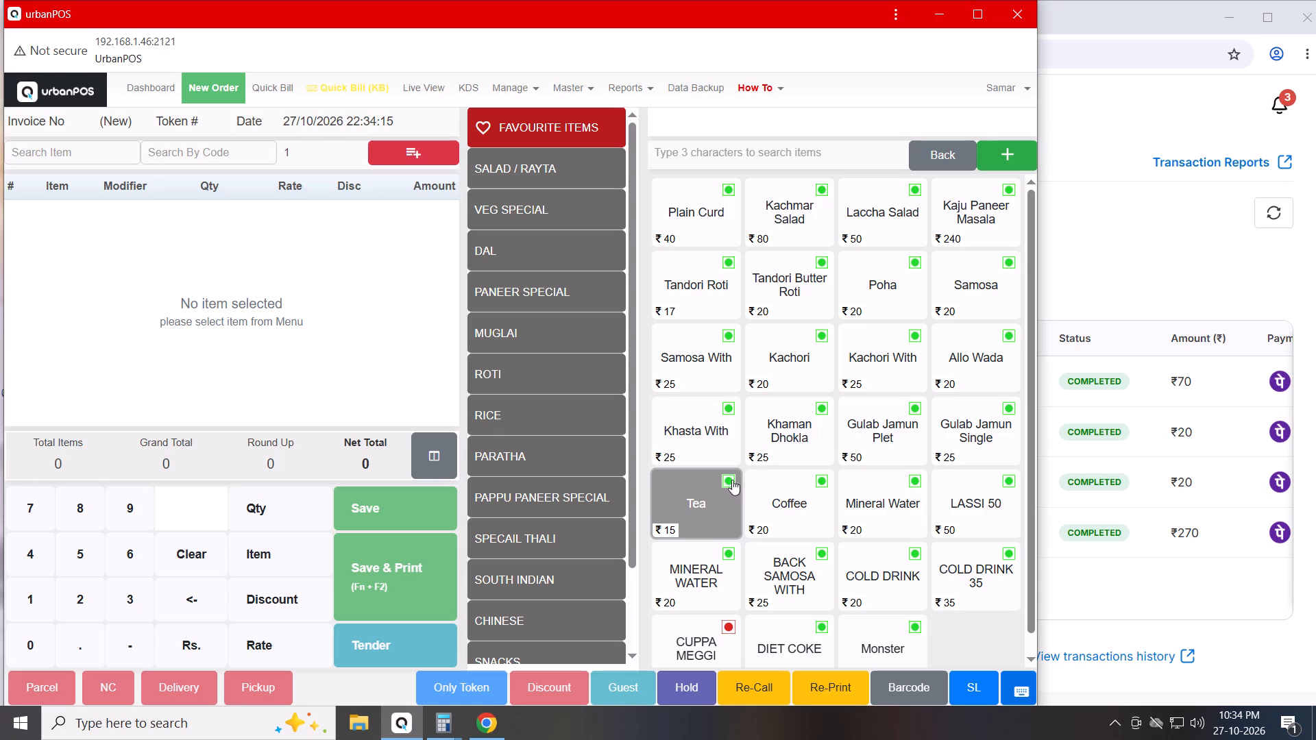
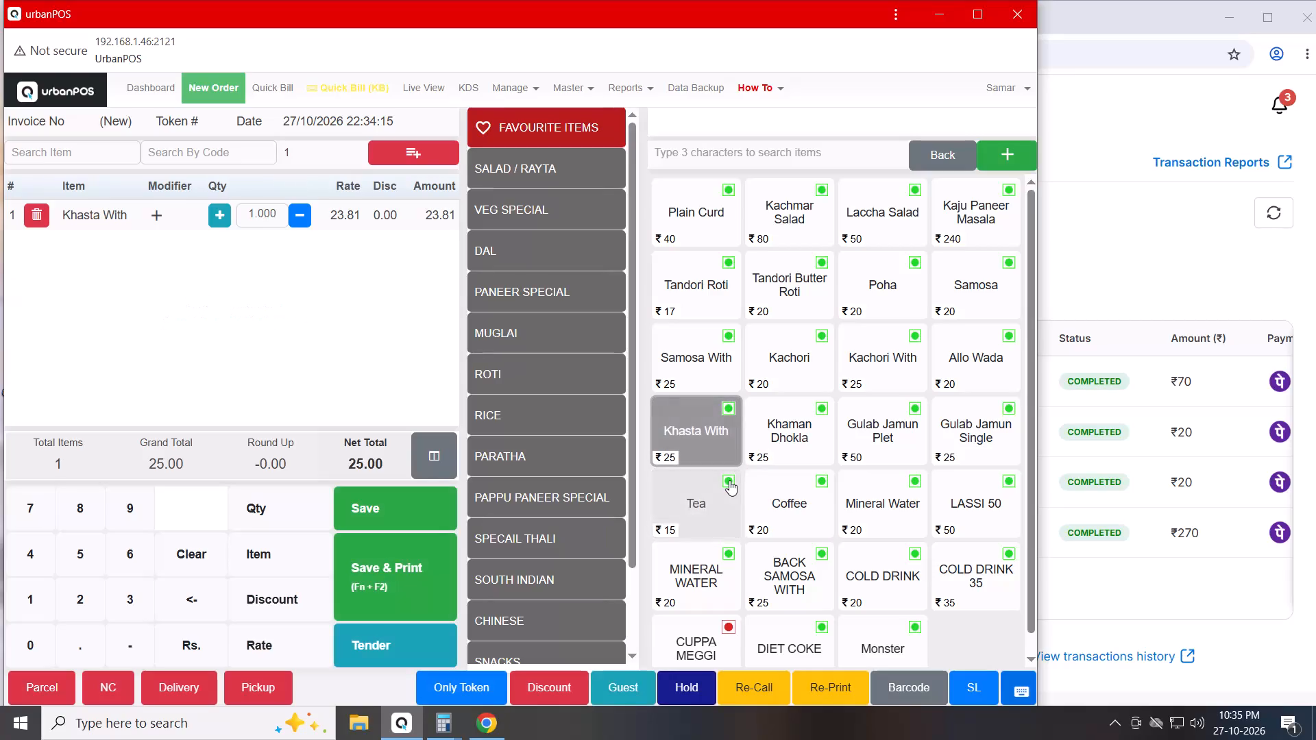
# Replace the Khasta With item in the order with Tea at a quantity of 2, and save and print its bill.
pyautogui.doubleClick(729, 480)
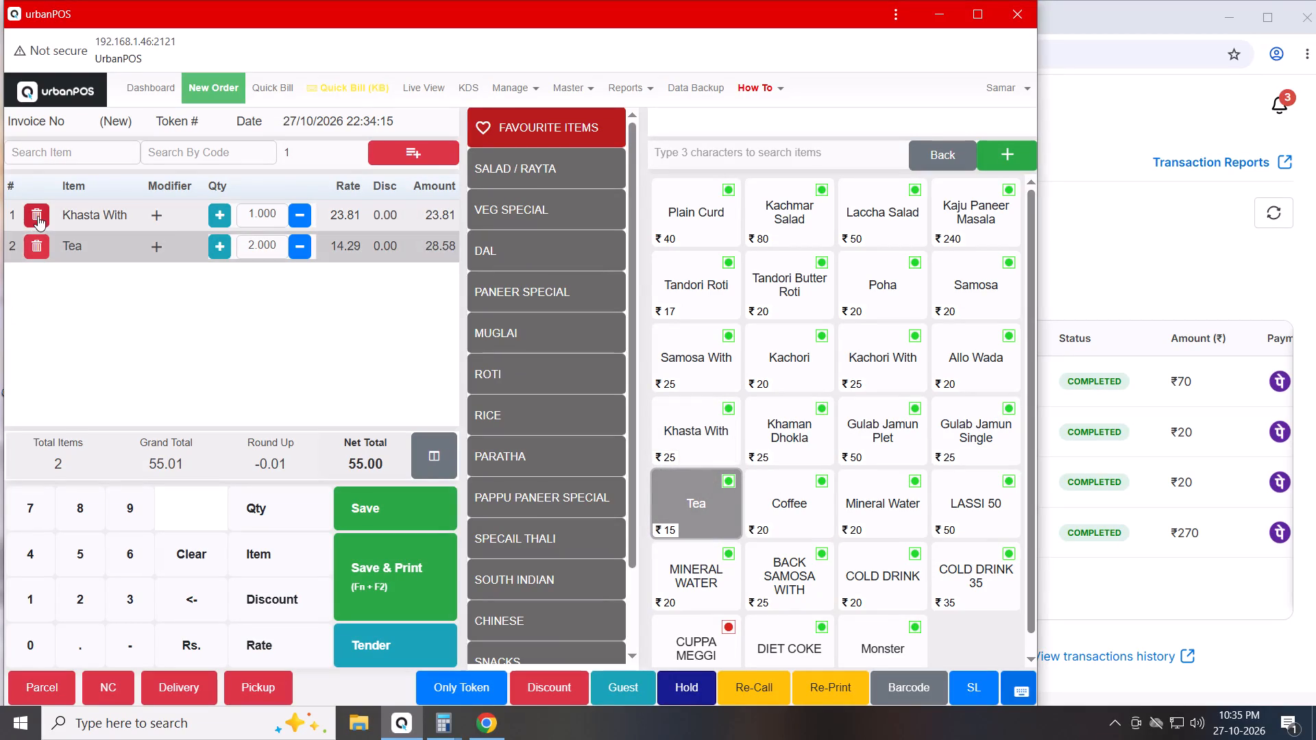
pyautogui.click(38, 216)
pyautogui.press('F2')
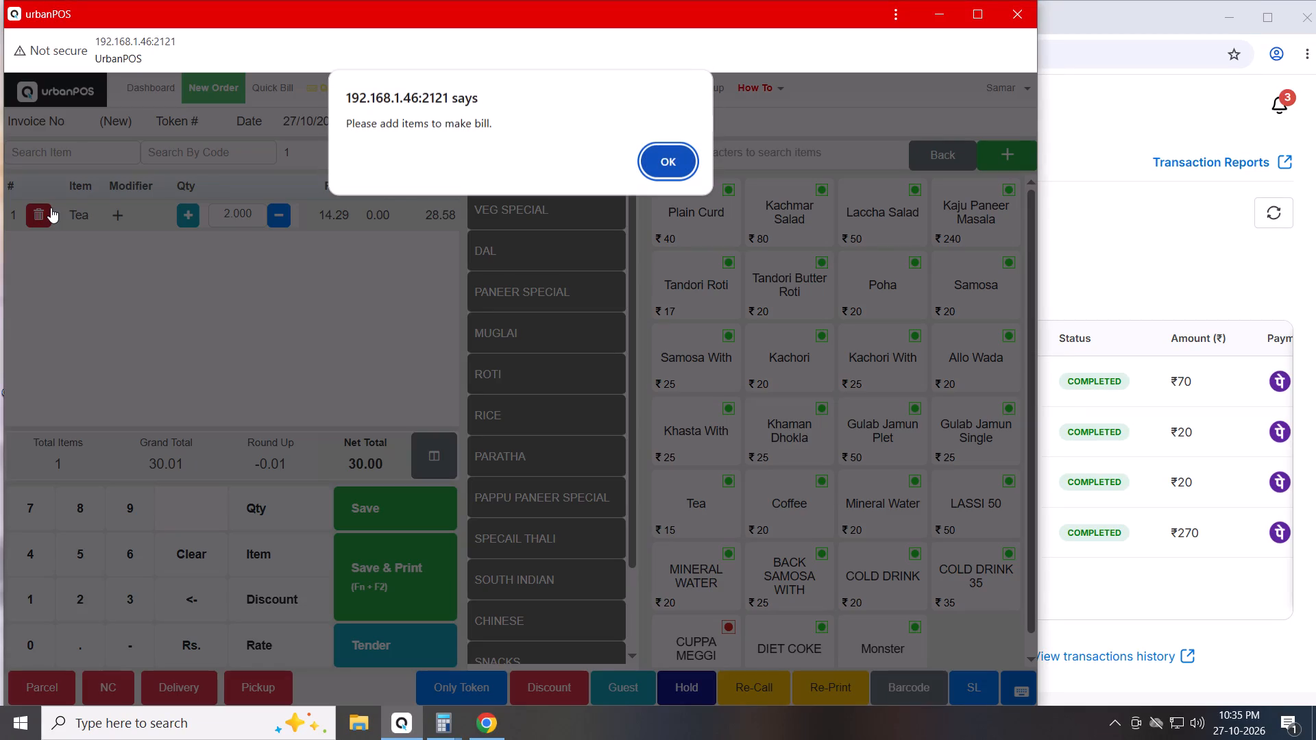
pyautogui.press('Return')
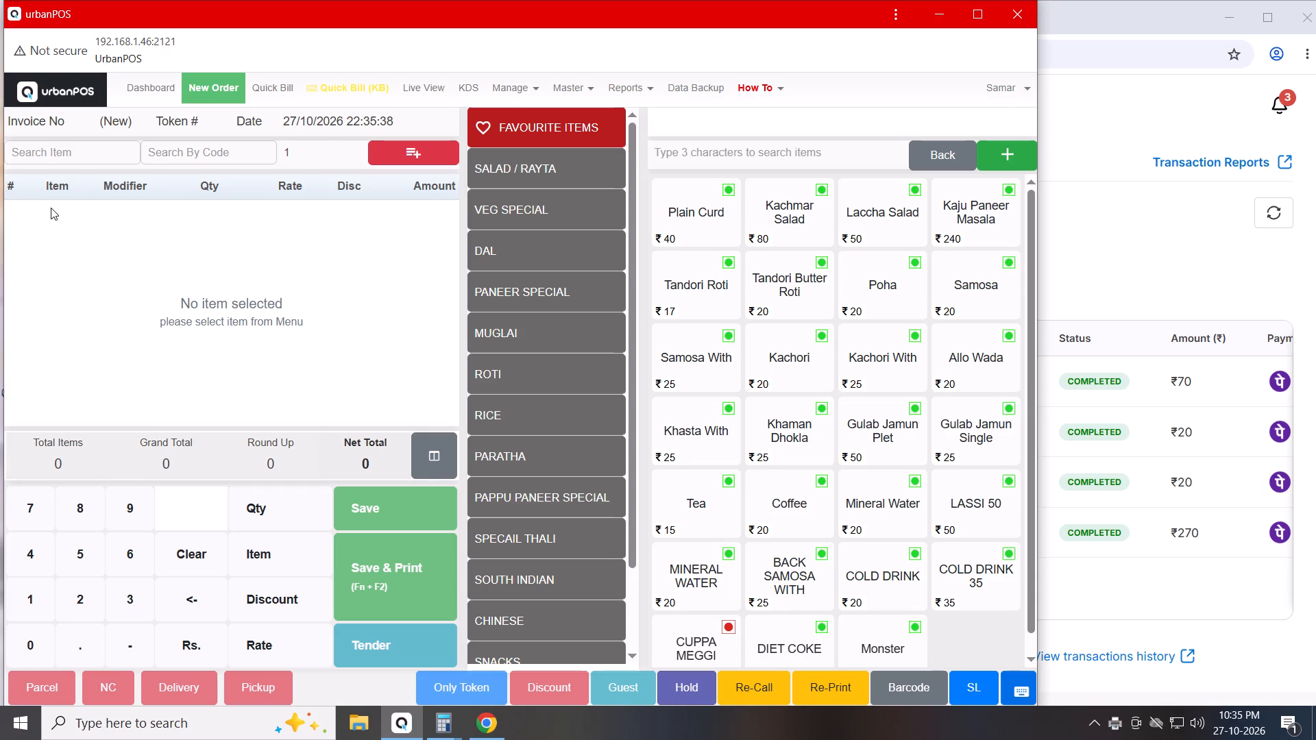
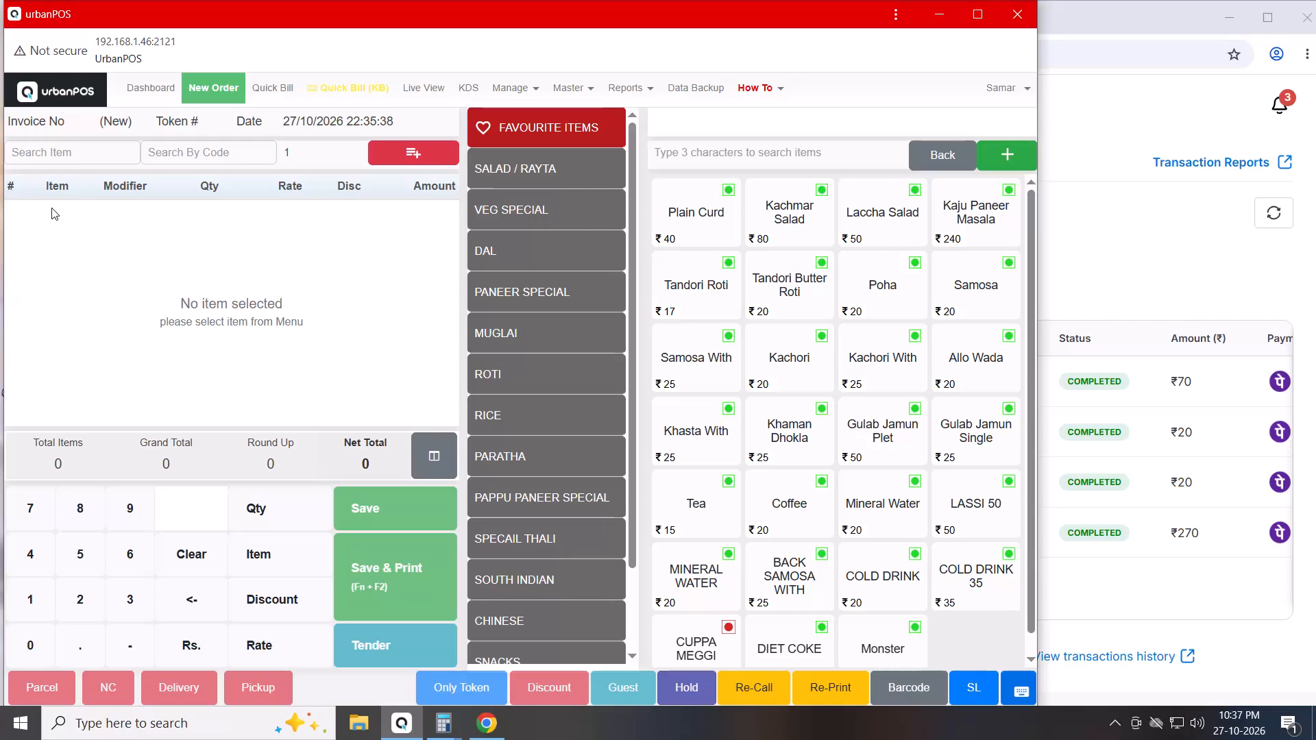
# Add one Butter Khichdi to a new order, and save and print its bill.
pyautogui.click(60, 159)
pyautogui.write('BUTTER KH')
pyautogui.press('Return')
pyautogui.press('Return')
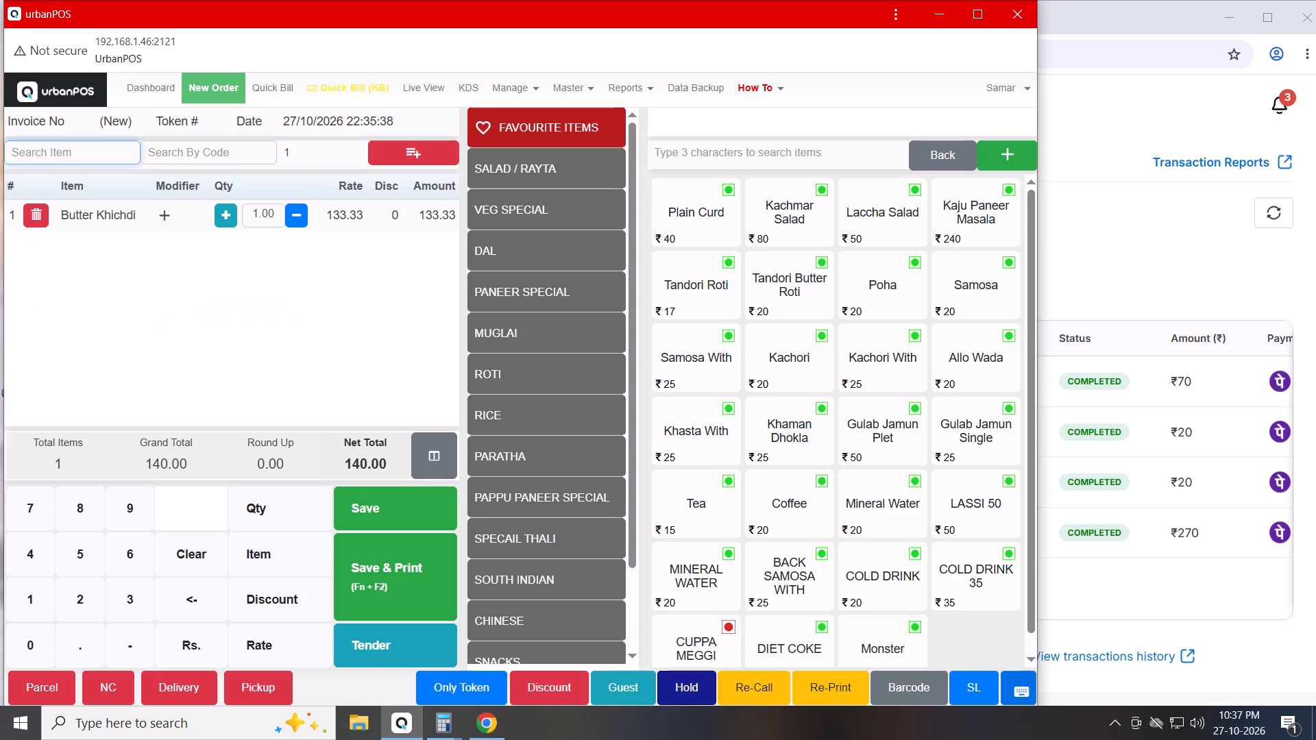
pyautogui.press('F2')
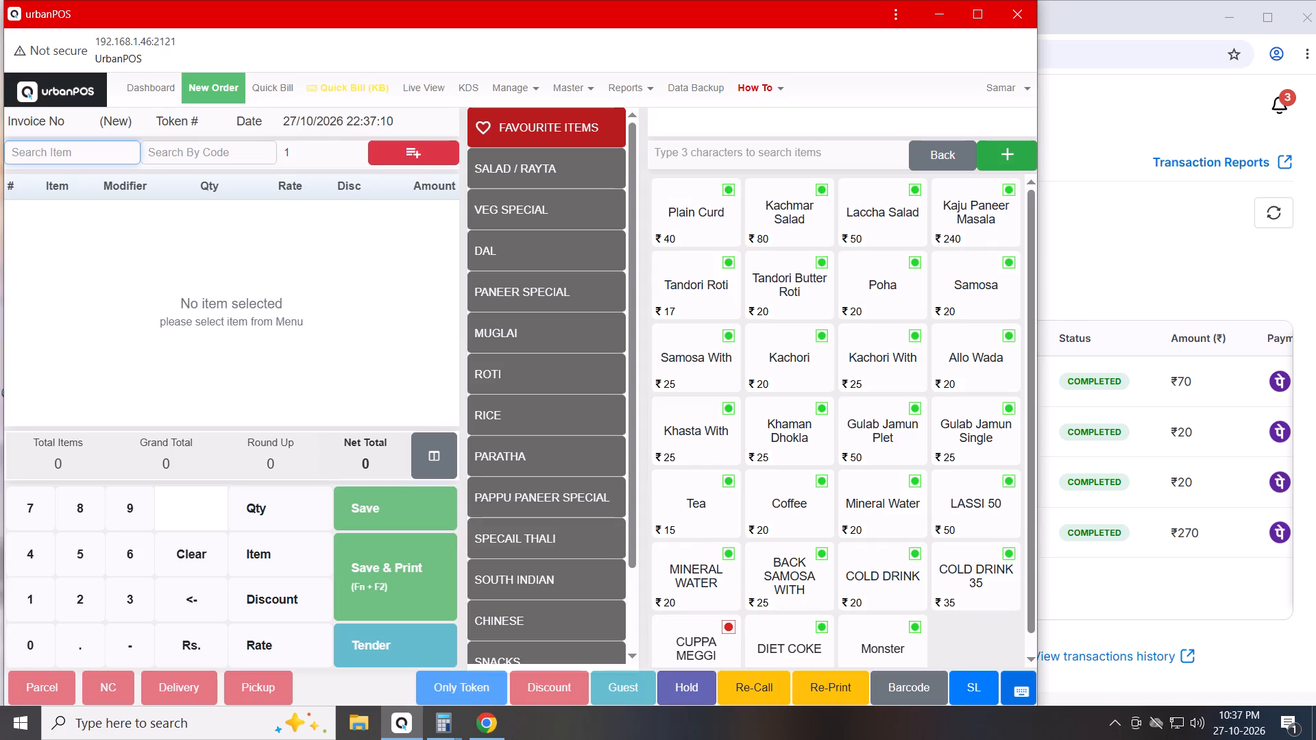
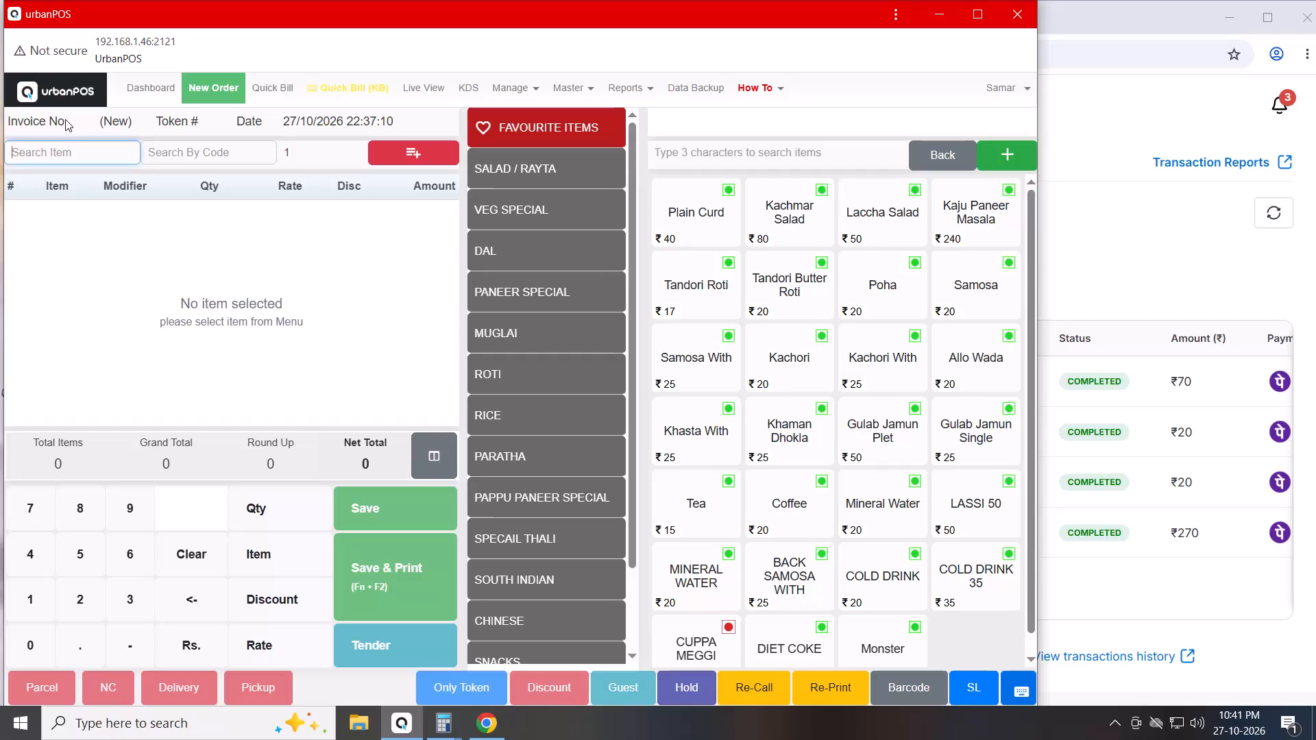
# Switch to Calculator, clear it, and add up 45, 30, 30, 650, 30, 160, 20, 290, 25, 45, 15, 35 and 15.
pyautogui.hotkey('alt', 'Tab')
pyautogui.hotkey('alt', 'Tab')
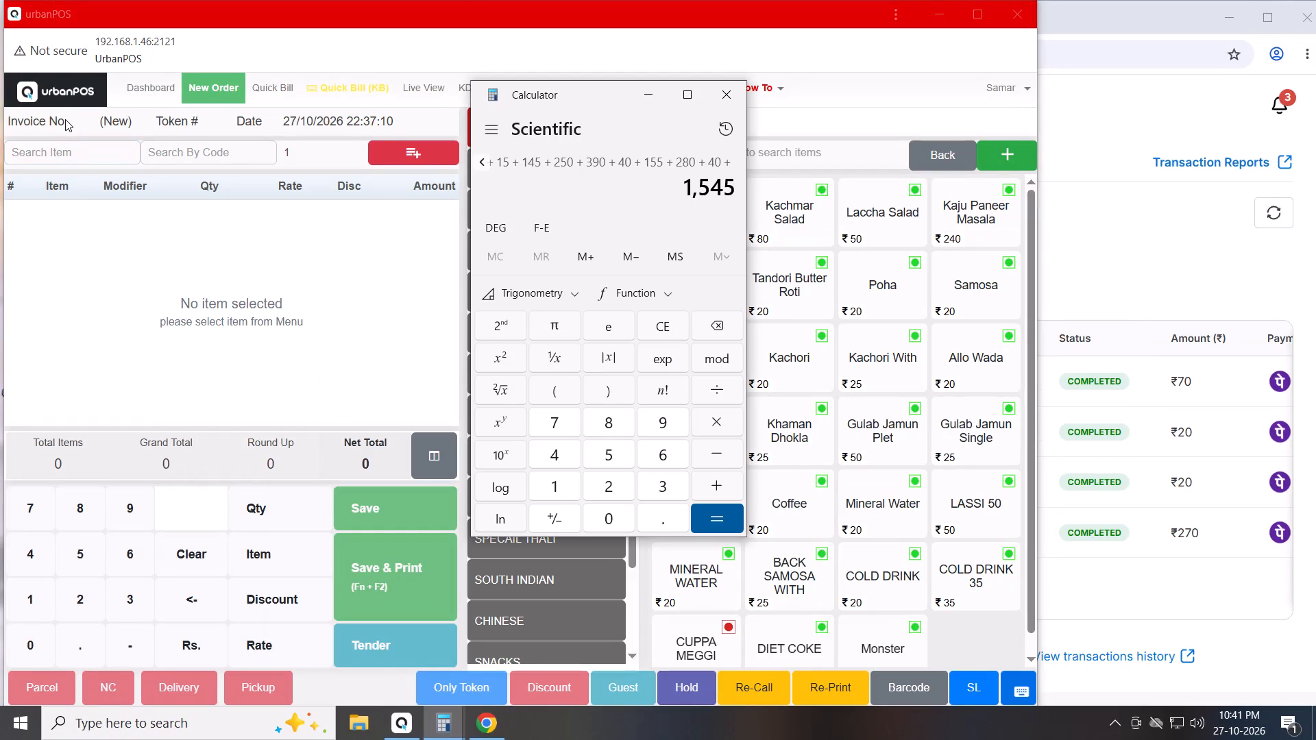
pyautogui.press('Escape')
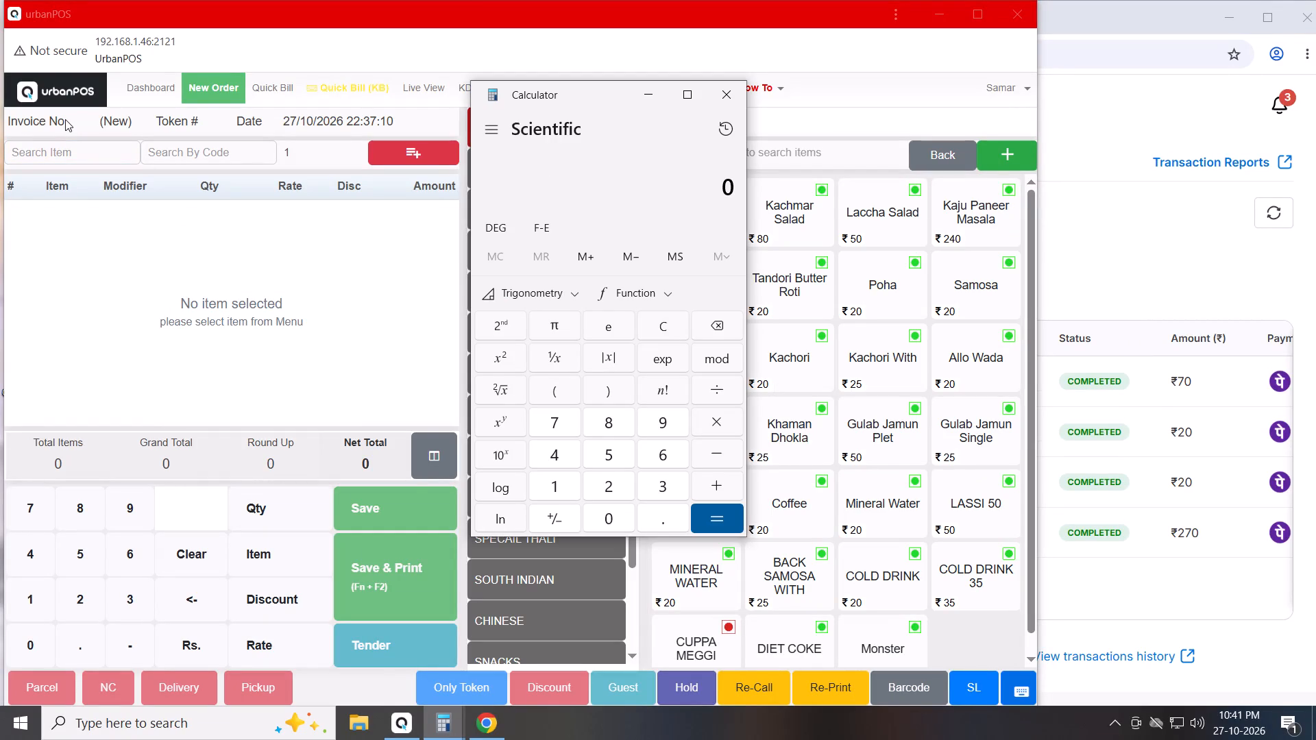
pyautogui.write('45+30+30+650+')
pyautogui.write('+++30+160+20+')
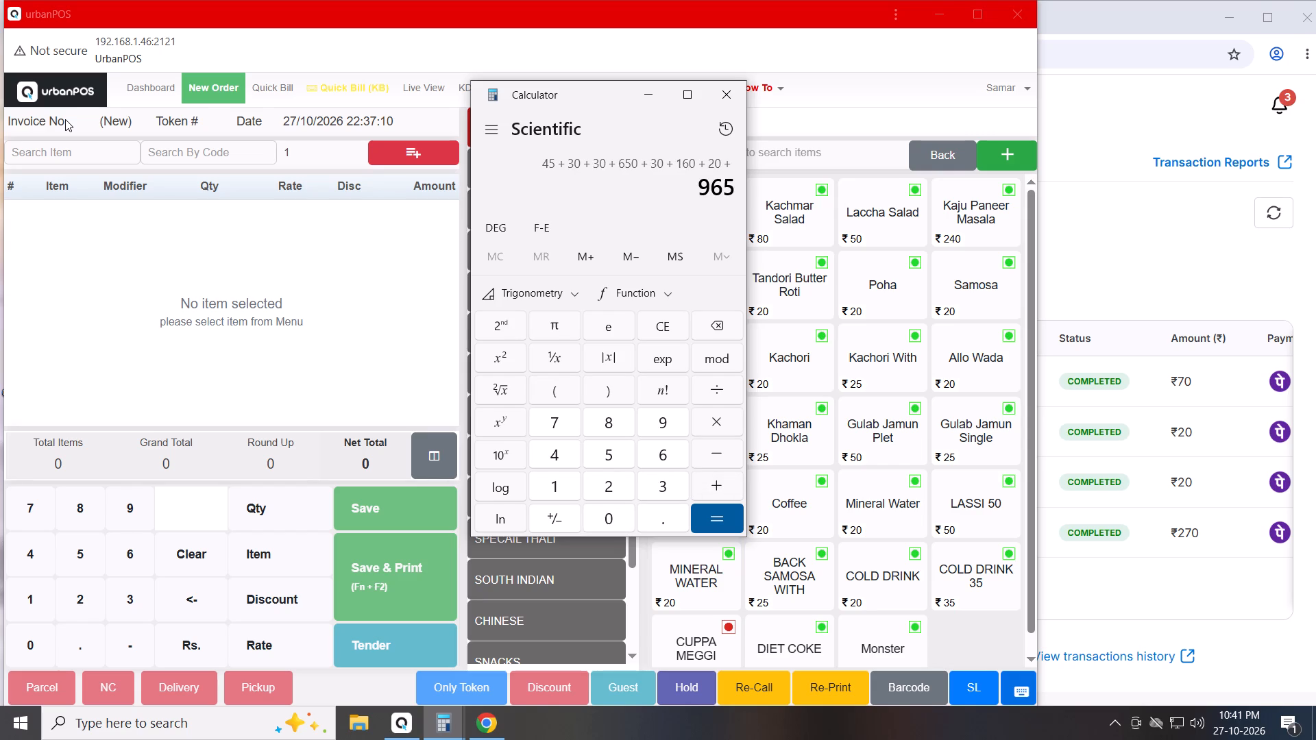
pyautogui.write('290+++++++++++++++25+45+')
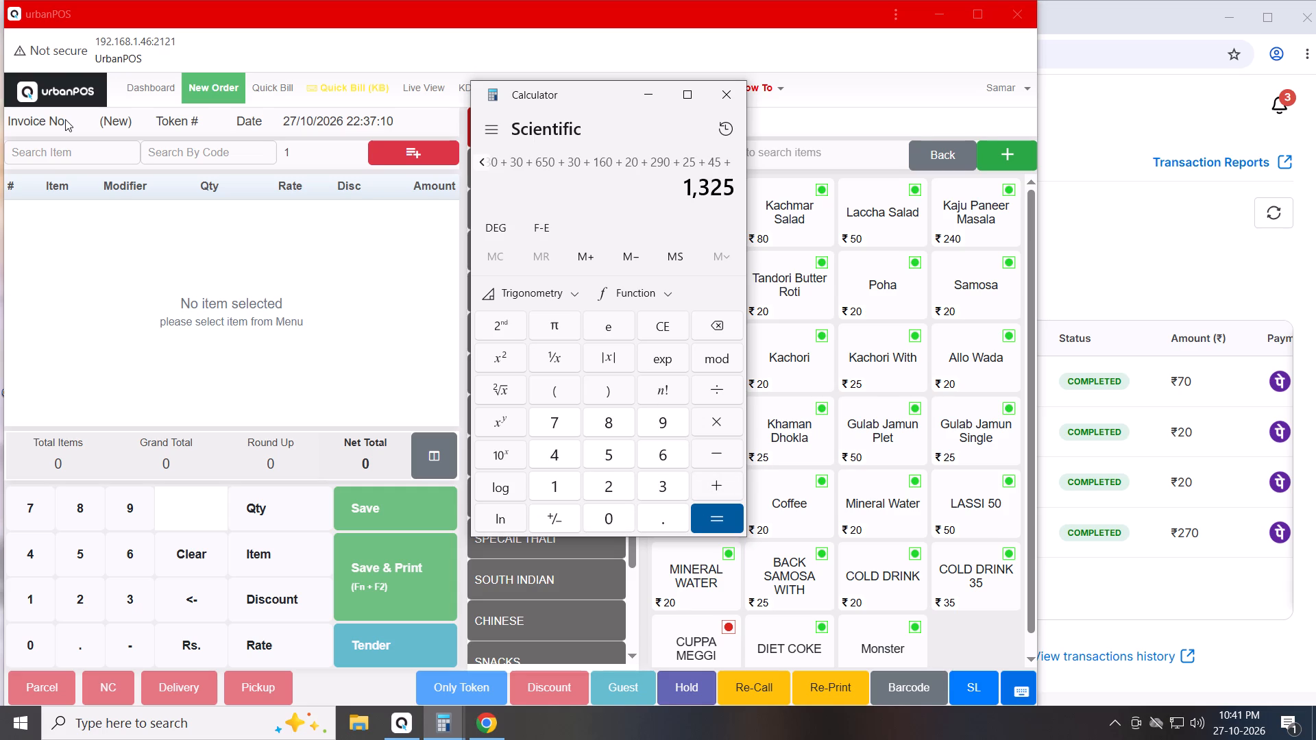
pyautogui.write('+15+35+15+')
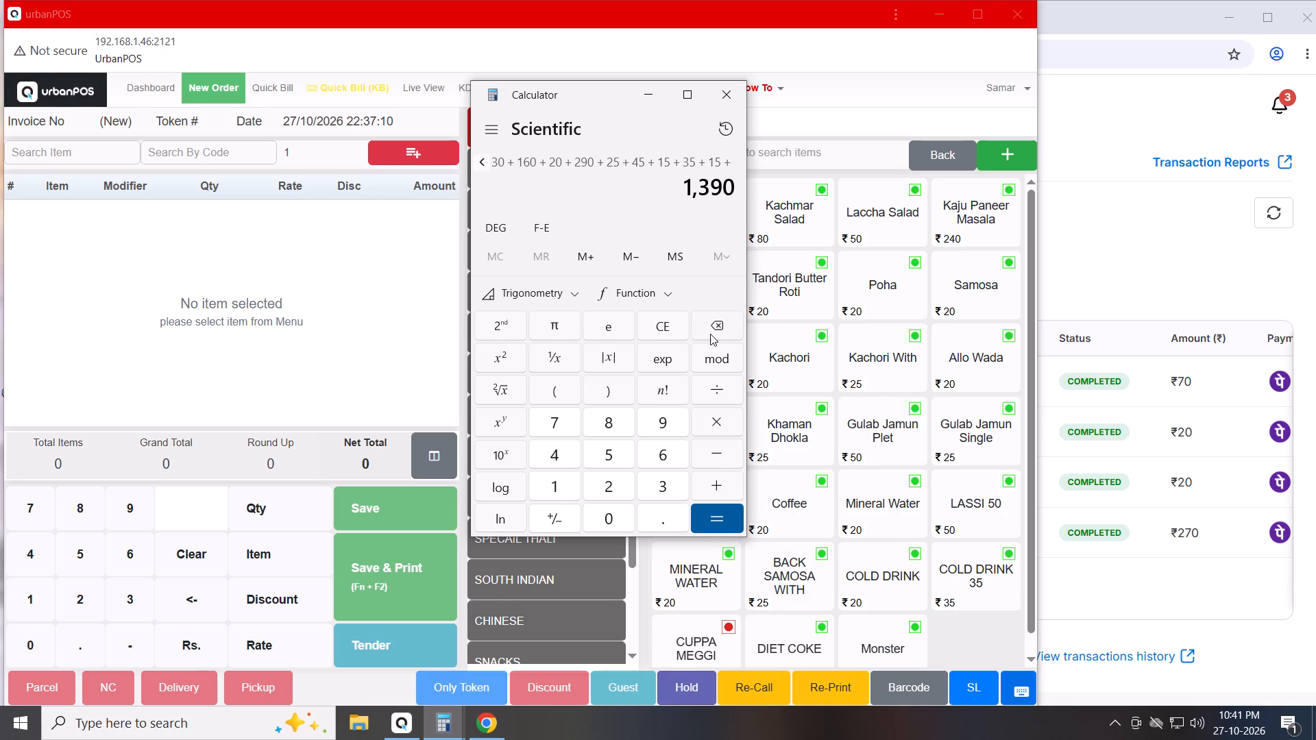
# Clear the running sum in Calculator and multiply 65 by 3.
pyautogui.press('Escape')
pyautogui.press('6')
pyautogui.write('5*3+')
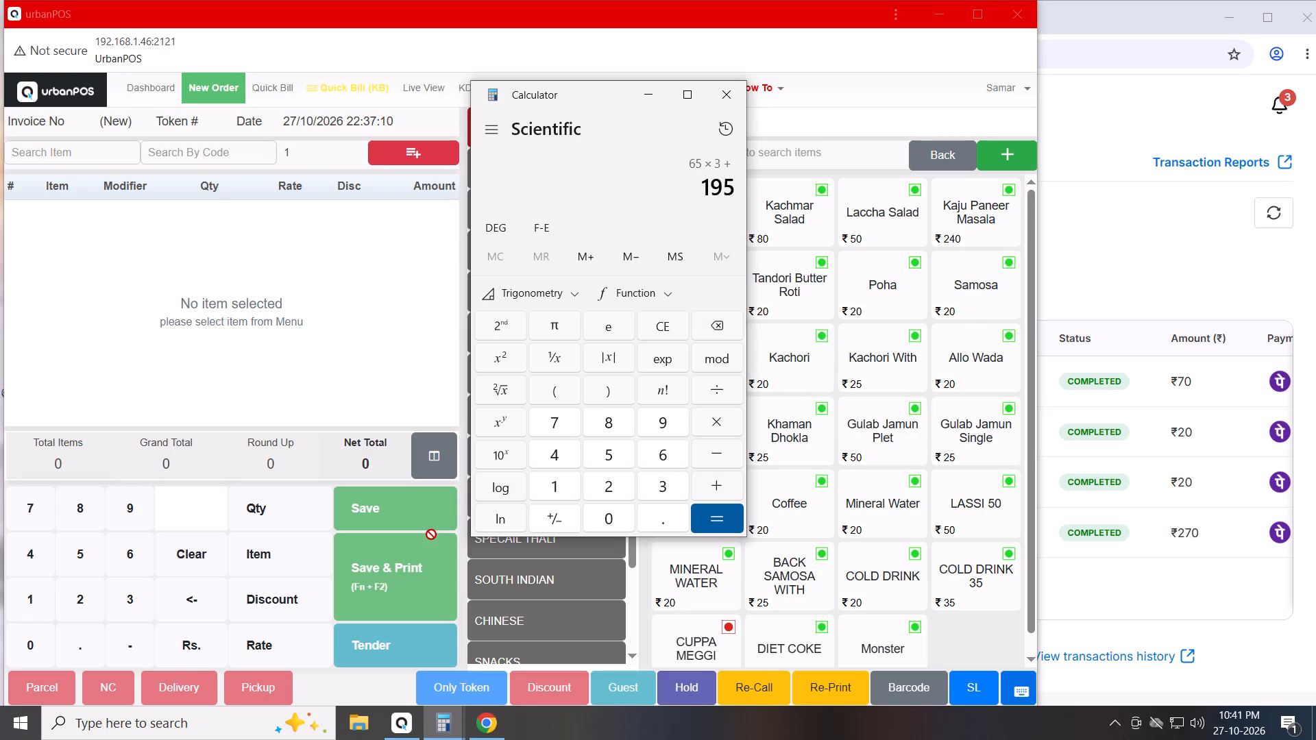
# Return to urbanPOS, add one Ice Cream 40 and one Ice Cream 45 to a new order, and save and print its bill.
pyautogui.click(856, 96)
pyautogui.scroll(-3, 570, 470)
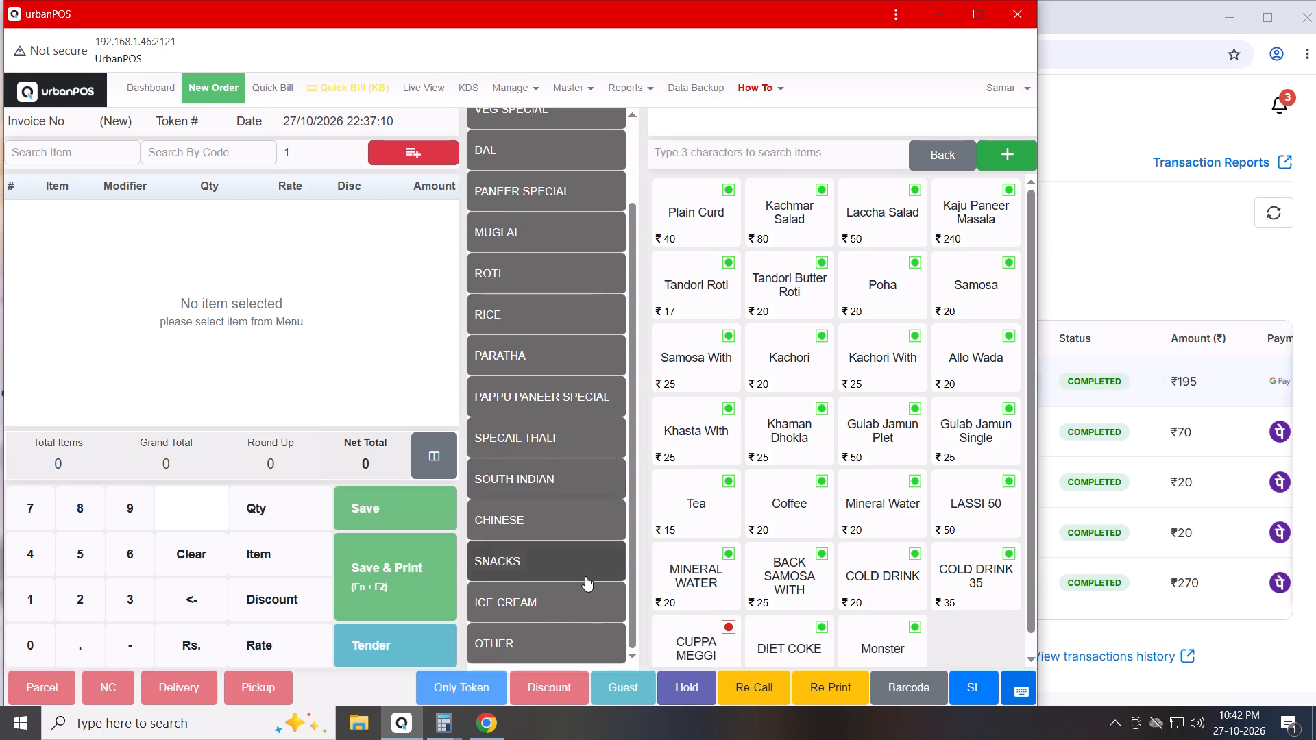
pyautogui.click(582, 583)
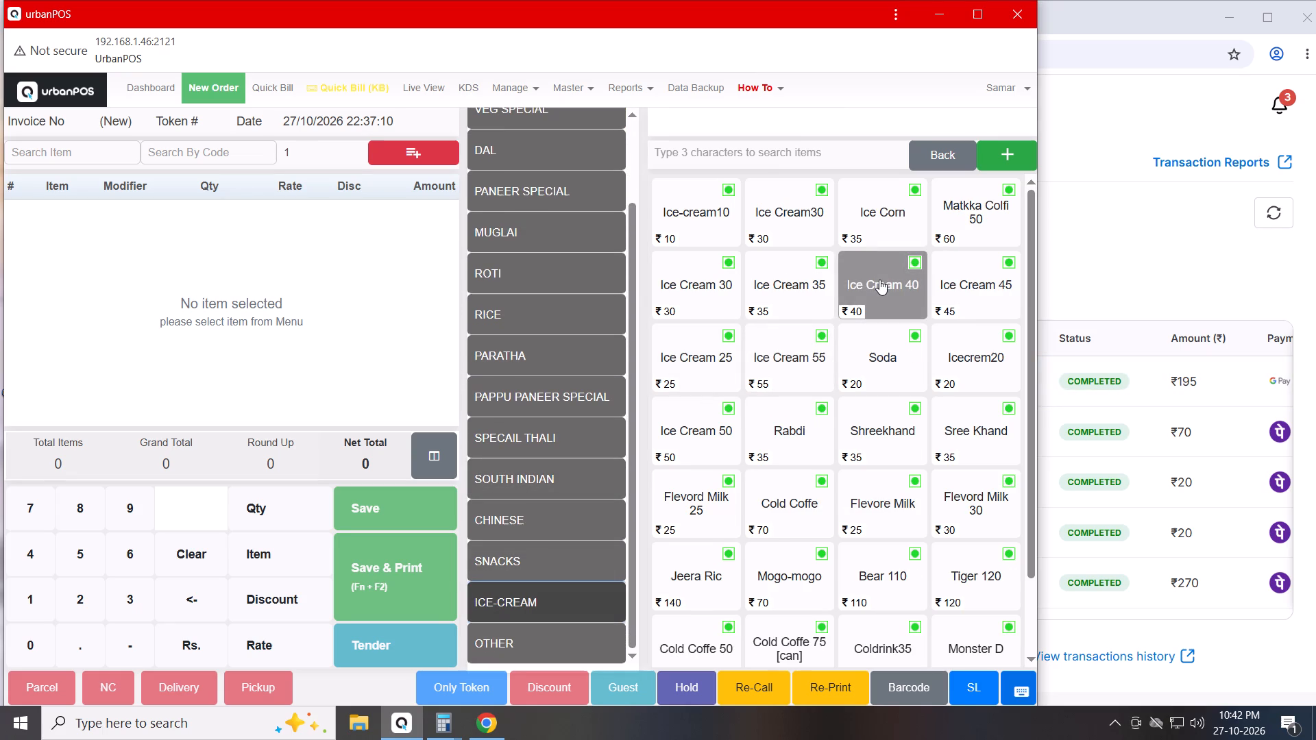
pyautogui.click(879, 280)
pyautogui.click(942, 284)
pyautogui.click(405, 604)
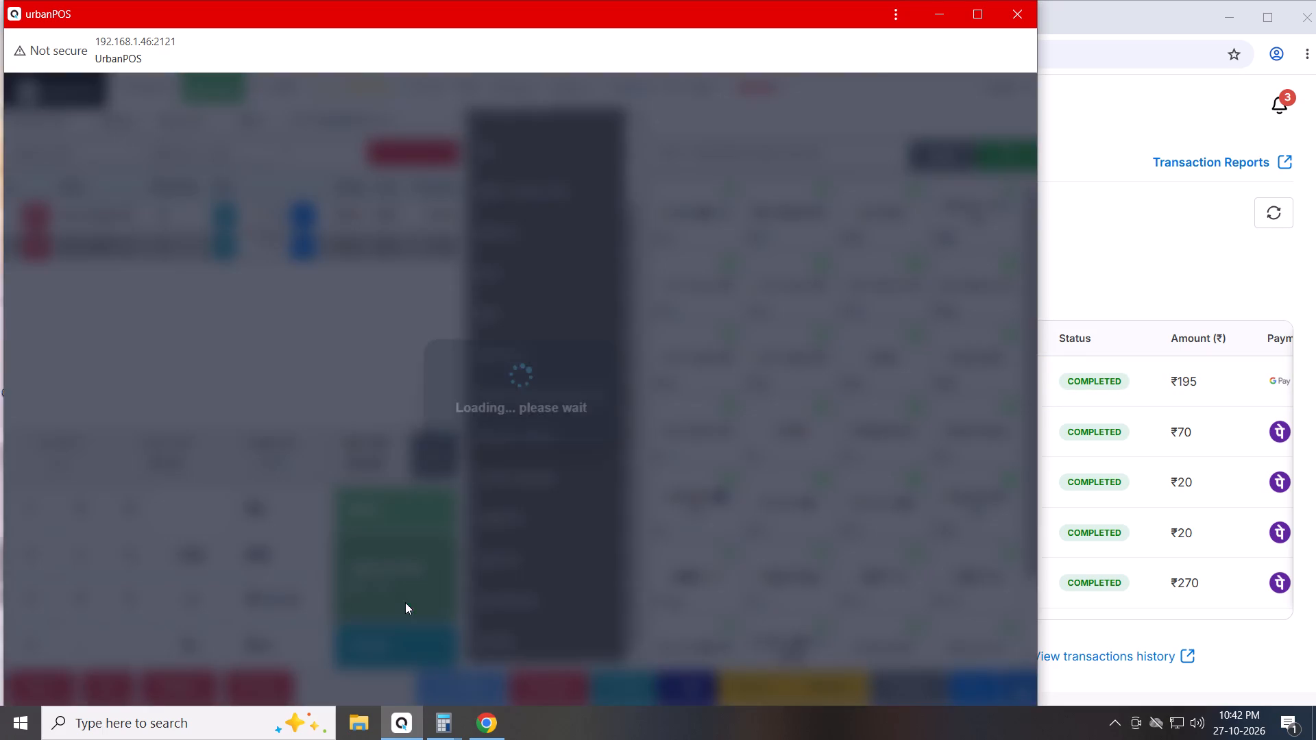
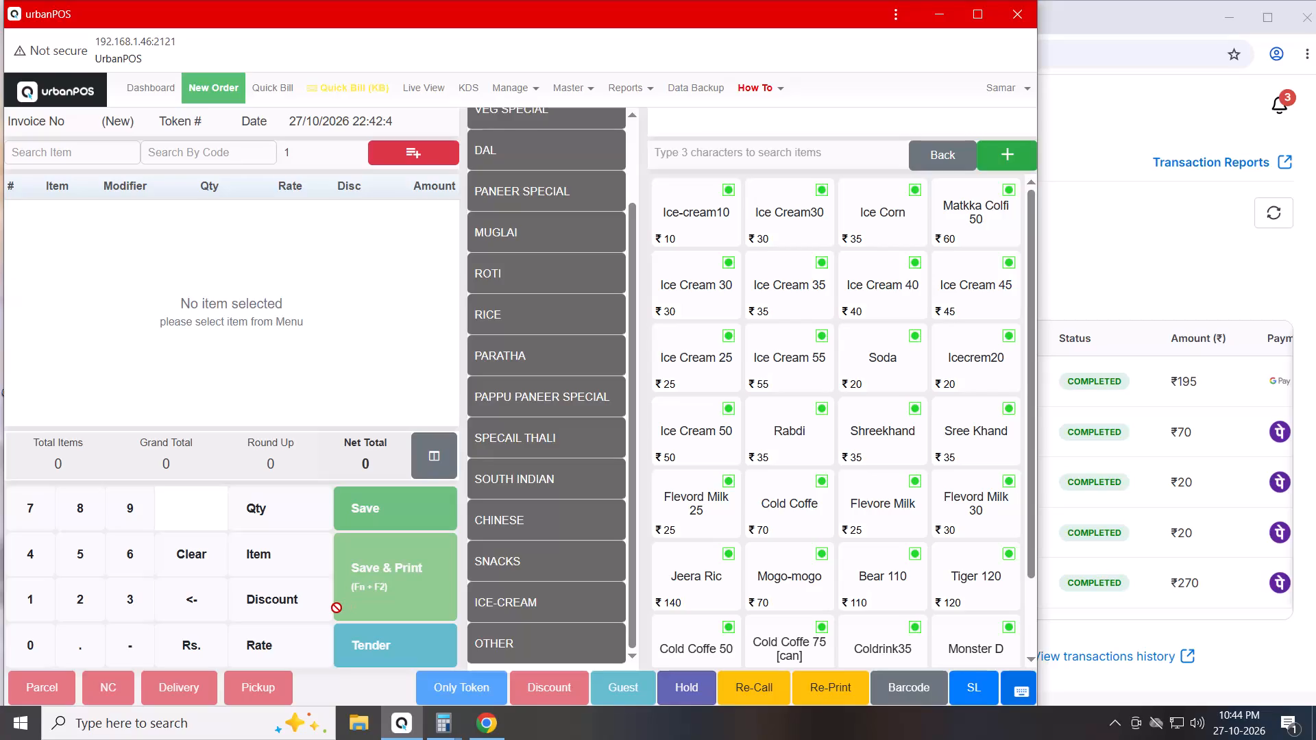
# Switch to Calculator, clear it, and add up 45, 30, 30, 650, 30, 160, 20, 290, 25, 45, 15, 35 and 15.
pyautogui.scroll(7, 581, 428)
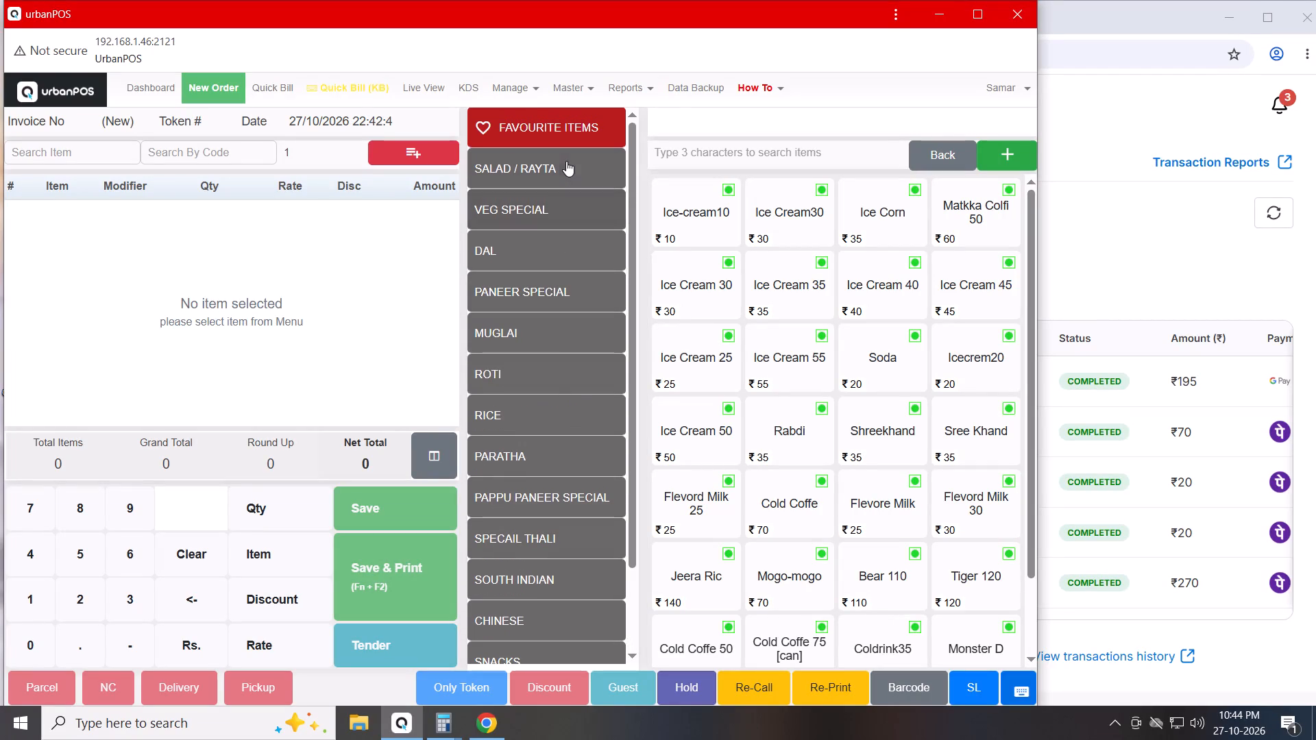
pyautogui.hotkey('alt', 'Tab')
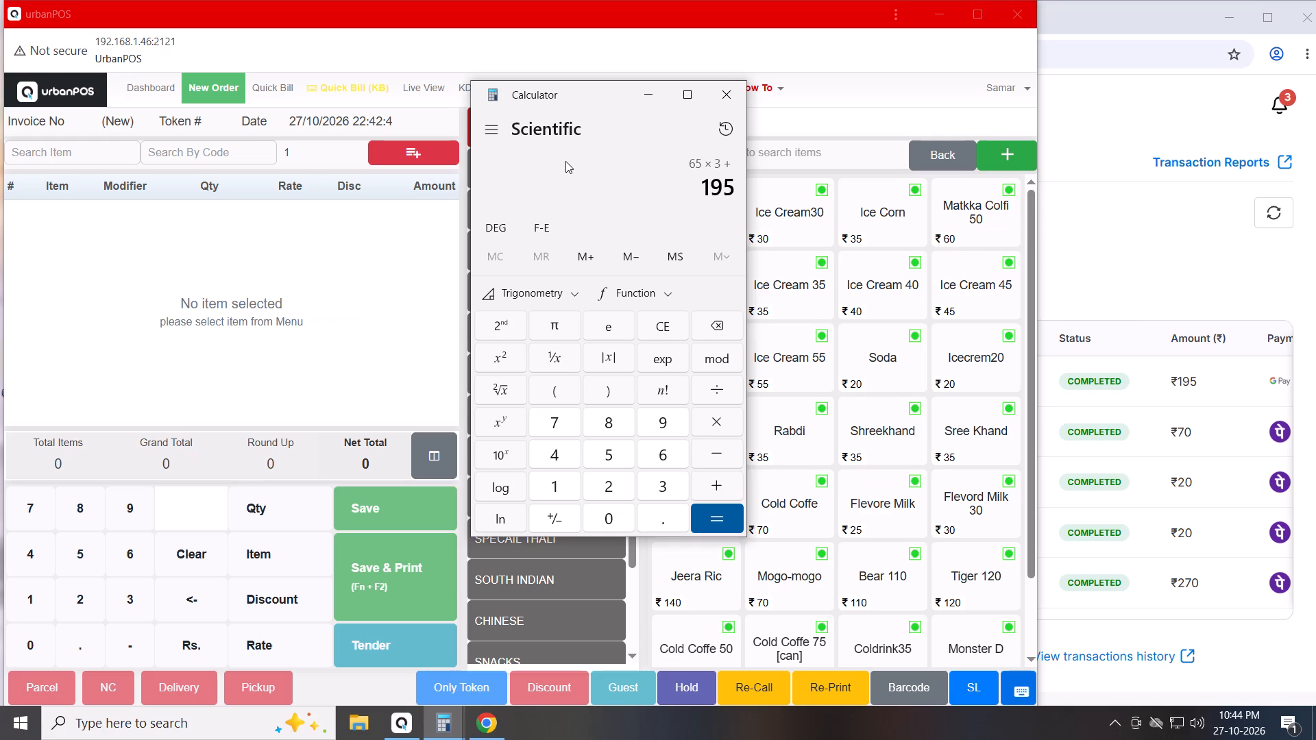
pyautogui.press('Escape')
pyautogui.write('45+30+30+650+')
pyautogui.write('++30+160+20+290+25+')
pyautogui.write('45+15+35+15+')
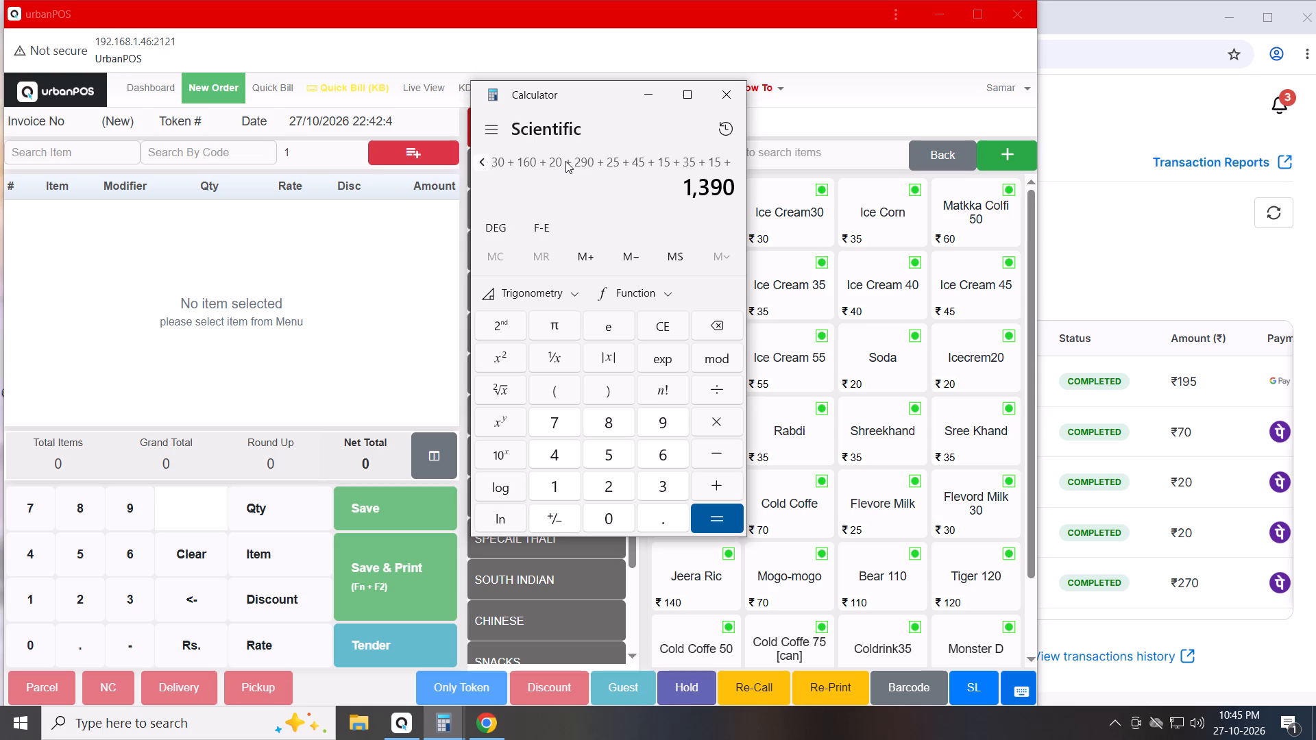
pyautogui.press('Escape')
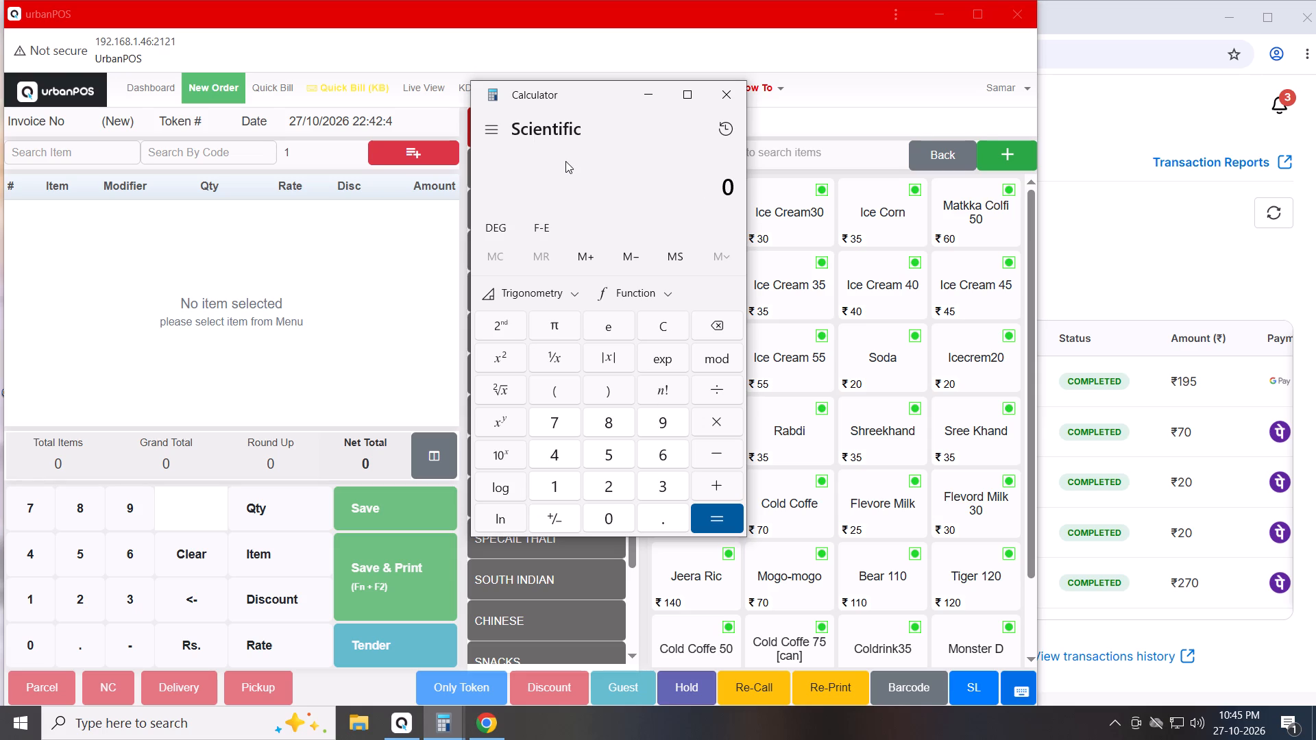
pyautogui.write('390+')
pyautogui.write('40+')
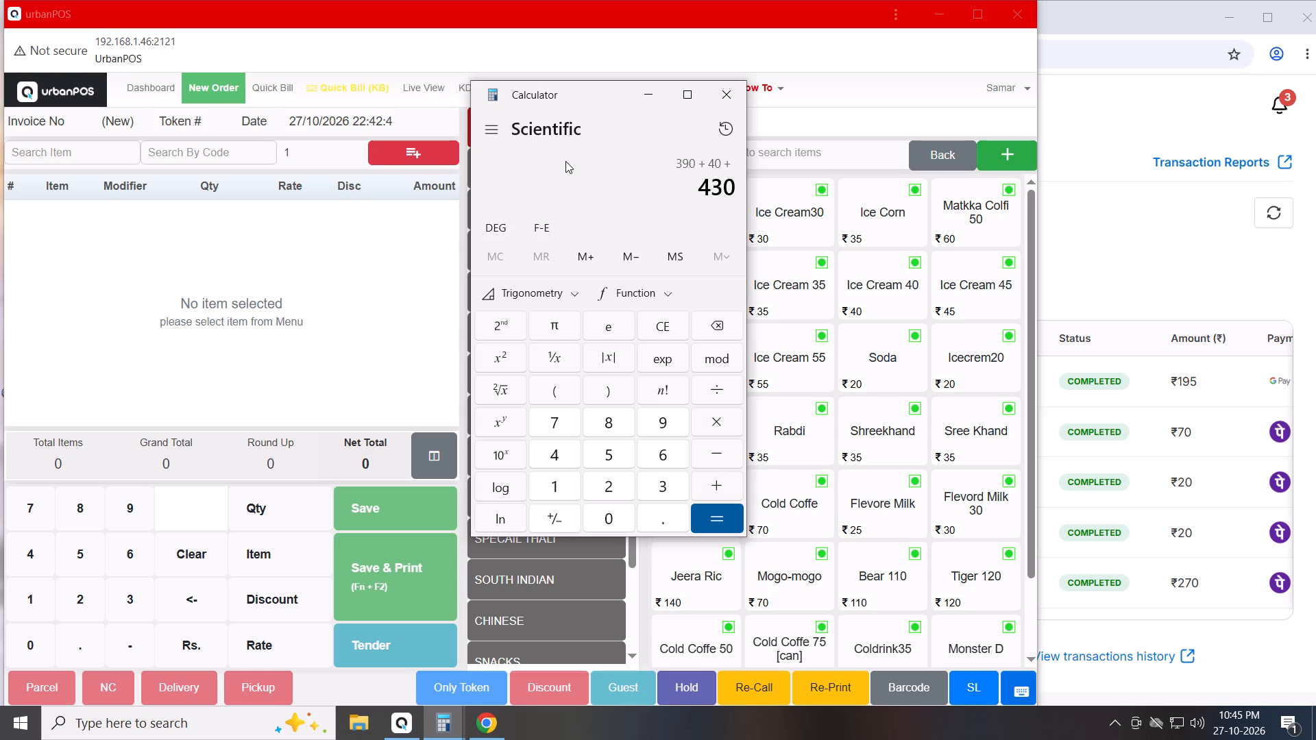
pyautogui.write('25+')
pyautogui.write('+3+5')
# Clear Calculator and start a running sum with 390, 40 and 25.
pyautogui.press('Escape')
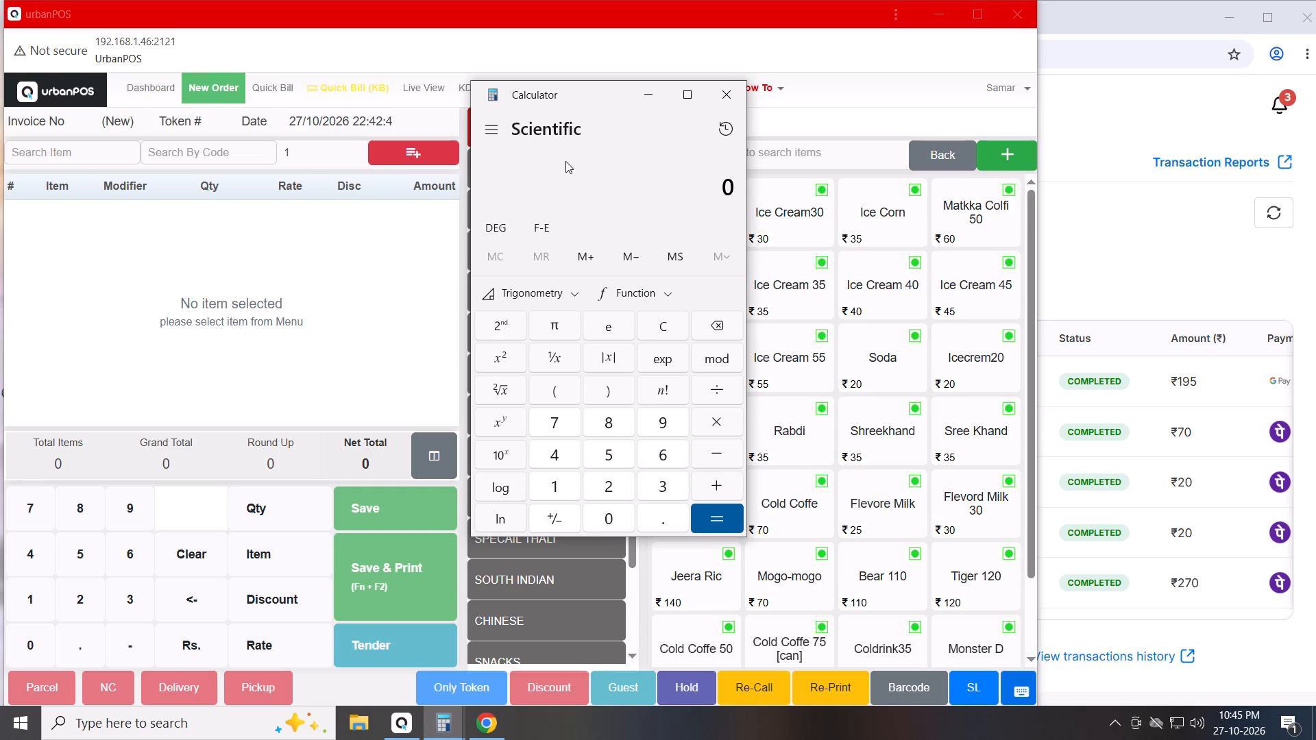
pyautogui.write('390+40+25++')
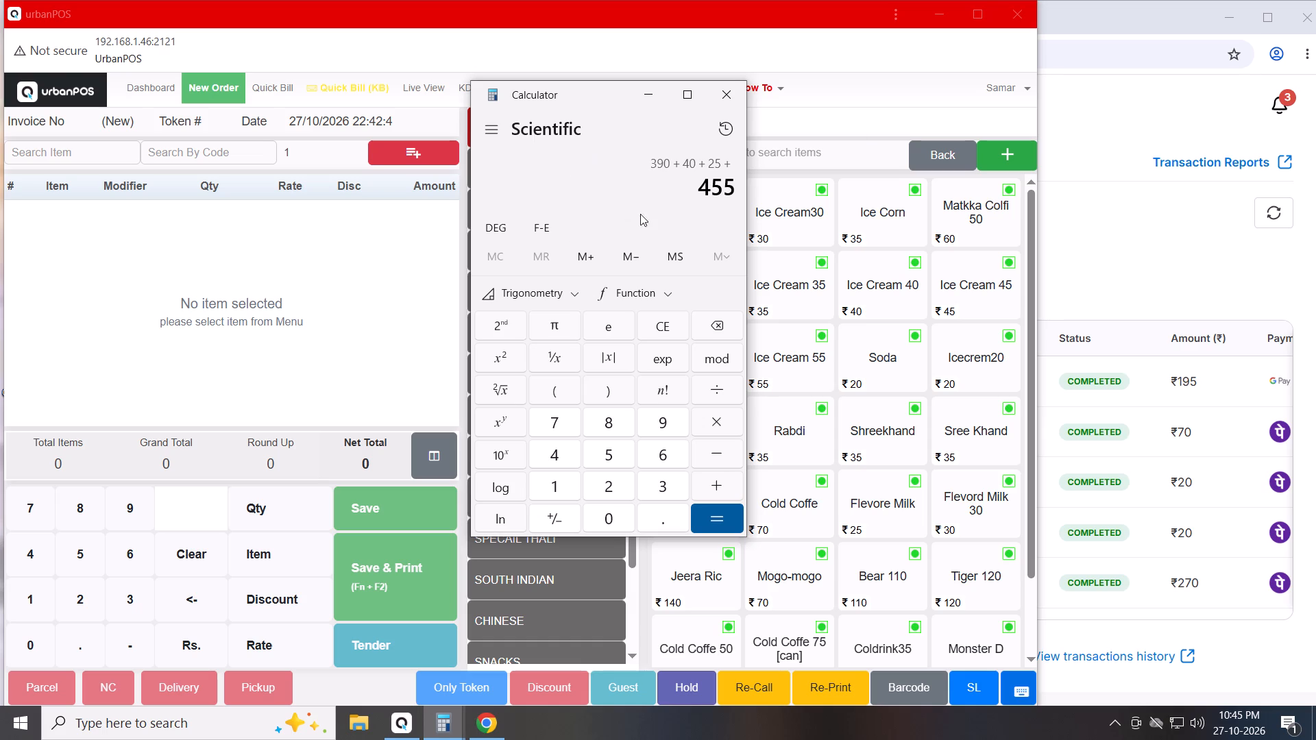
# Return to urbanPOS, add one Poha from the favourite items to a new order, and save and print its bill.
pyautogui.click(332, 247)
pyautogui.click(618, 133)
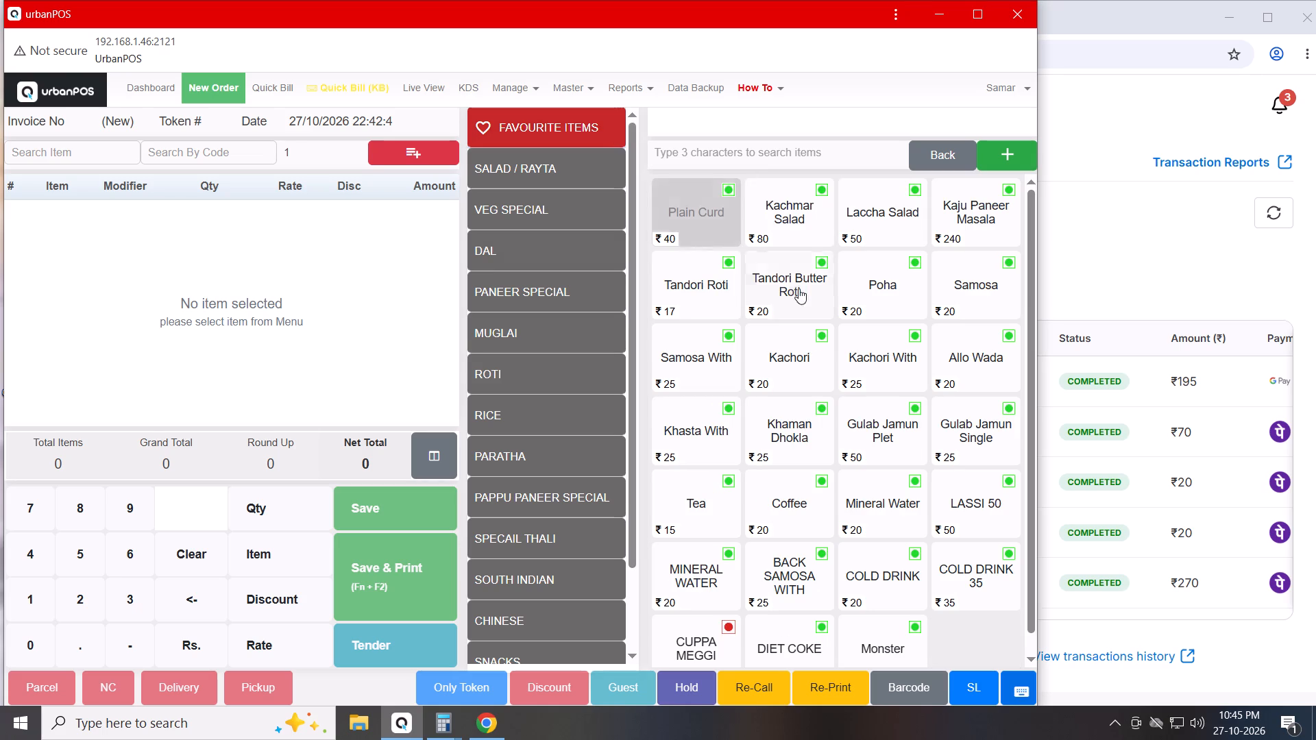
pyautogui.click(873, 283)
pyautogui.click(374, 569)
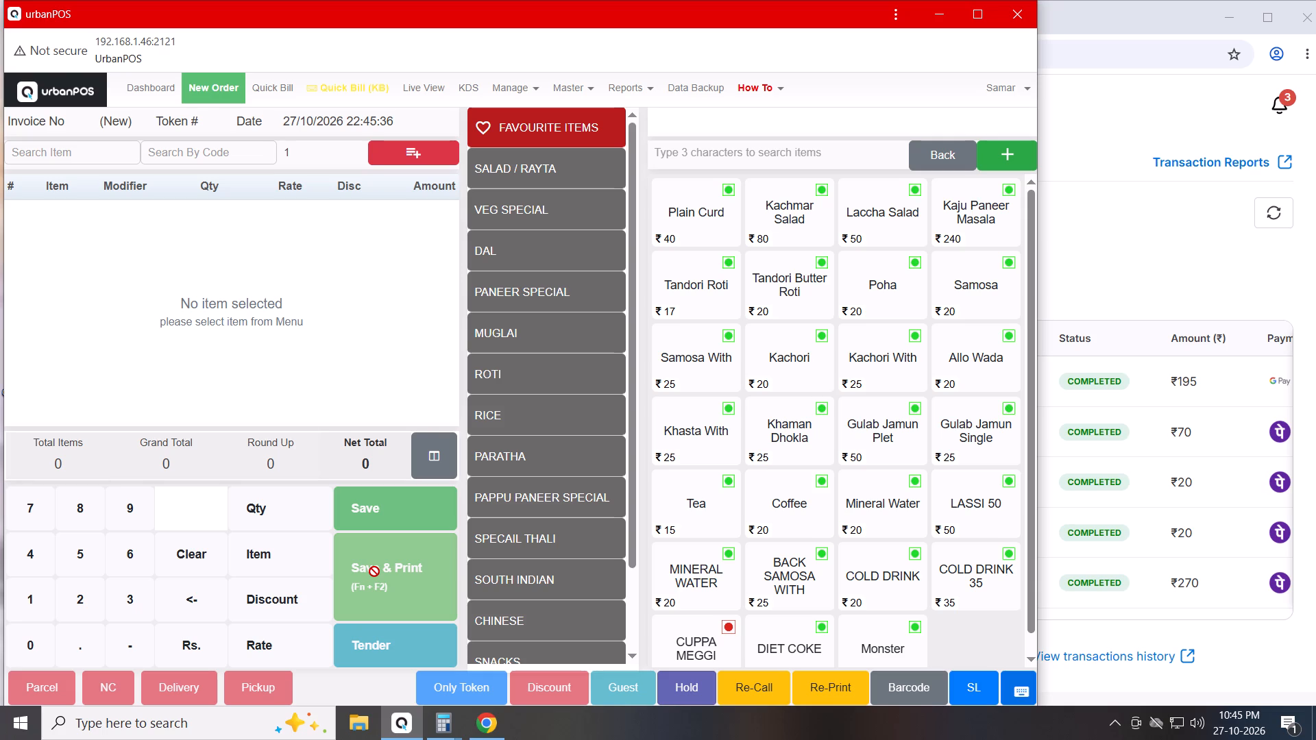
# Switch to Calculator and continue the running sum with 30, 55, 40, 20, 35, 20, 140, 200, 5 and 20.
pyautogui.hotkey('alt', 'Tab')
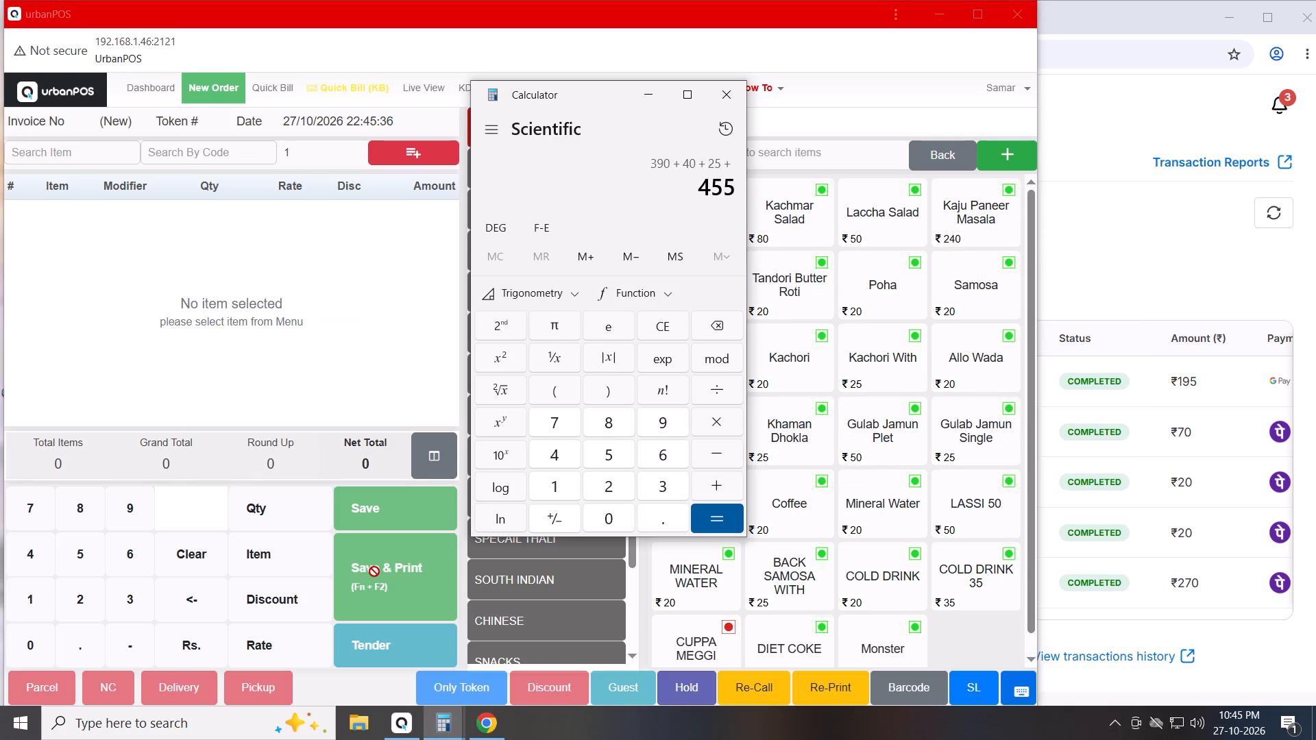
pyautogui.write('+30+55+')
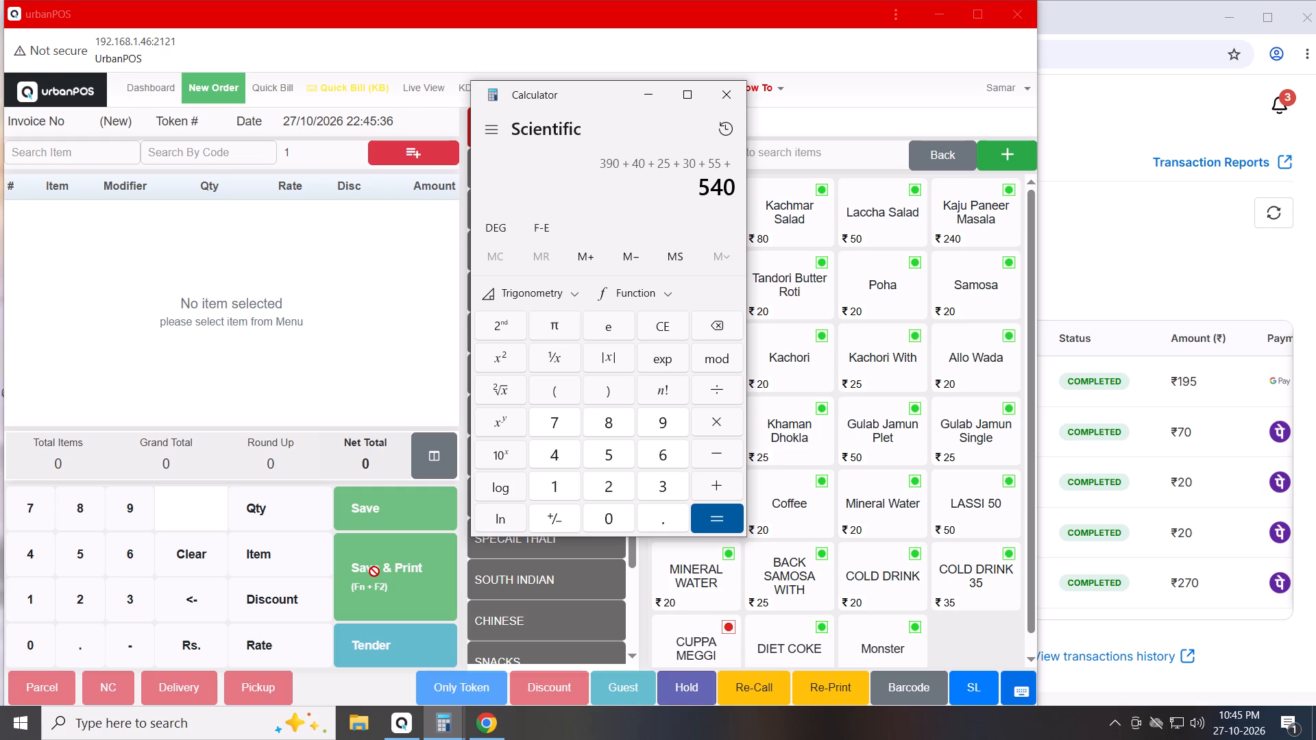
pyautogui.write('+40+20+35+')
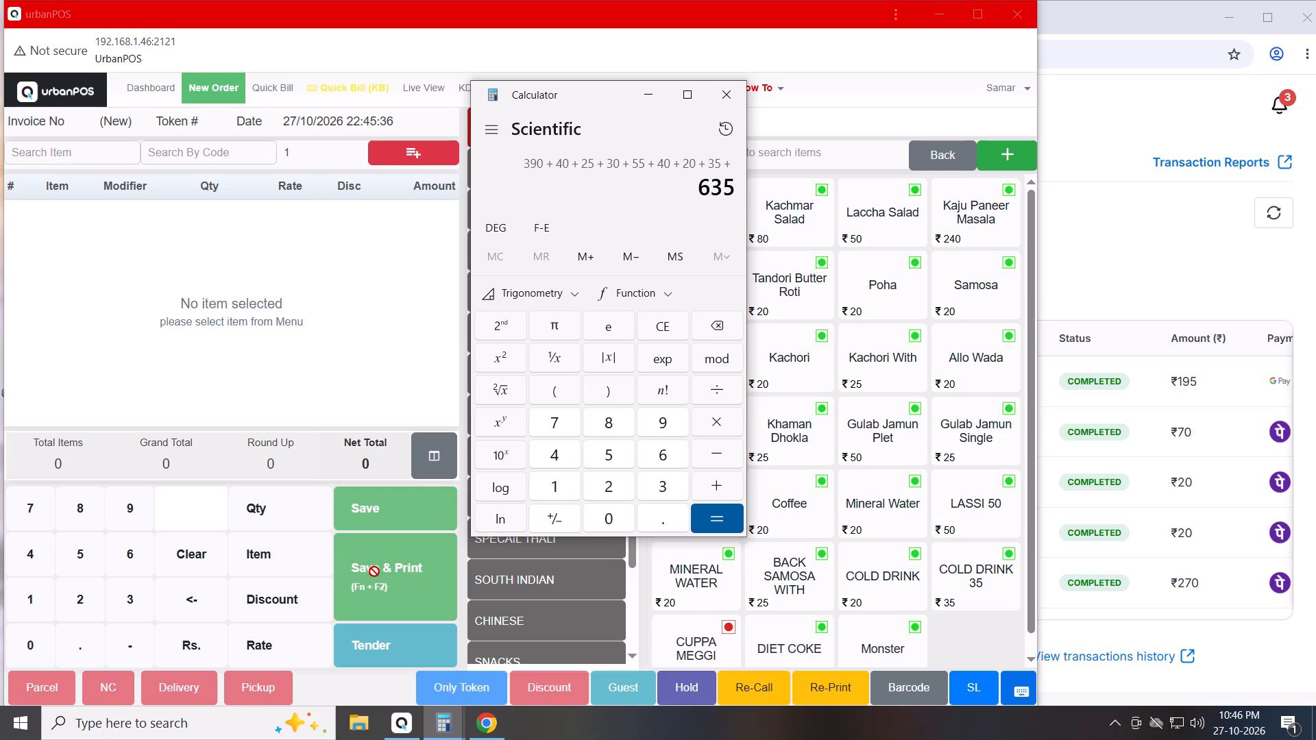
pyautogui.write('20+140+200+')
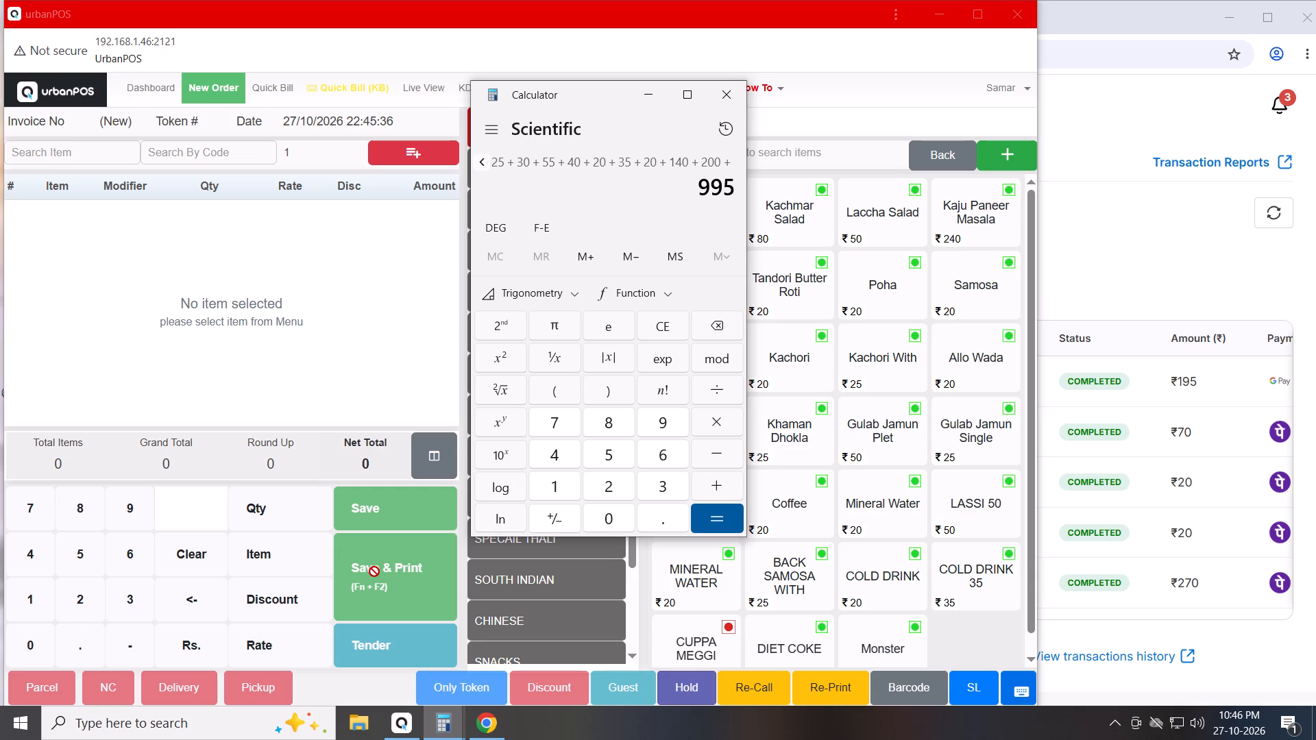
pyautogui.write('+5+20+')
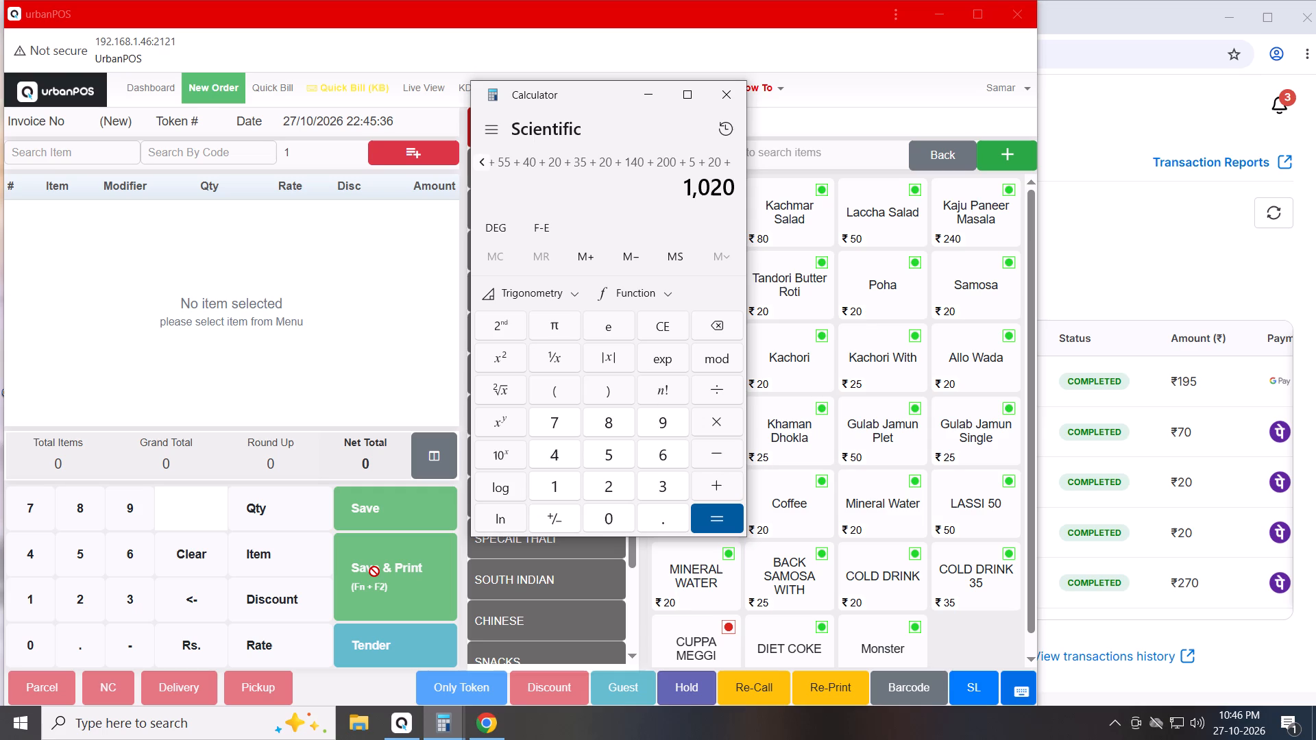
# Clear Calculator and add up 20, 220, 30, 20, 35, 690, 620, 30, 40, 20, 180, 25 and 30.
pyautogui.press('Escape')
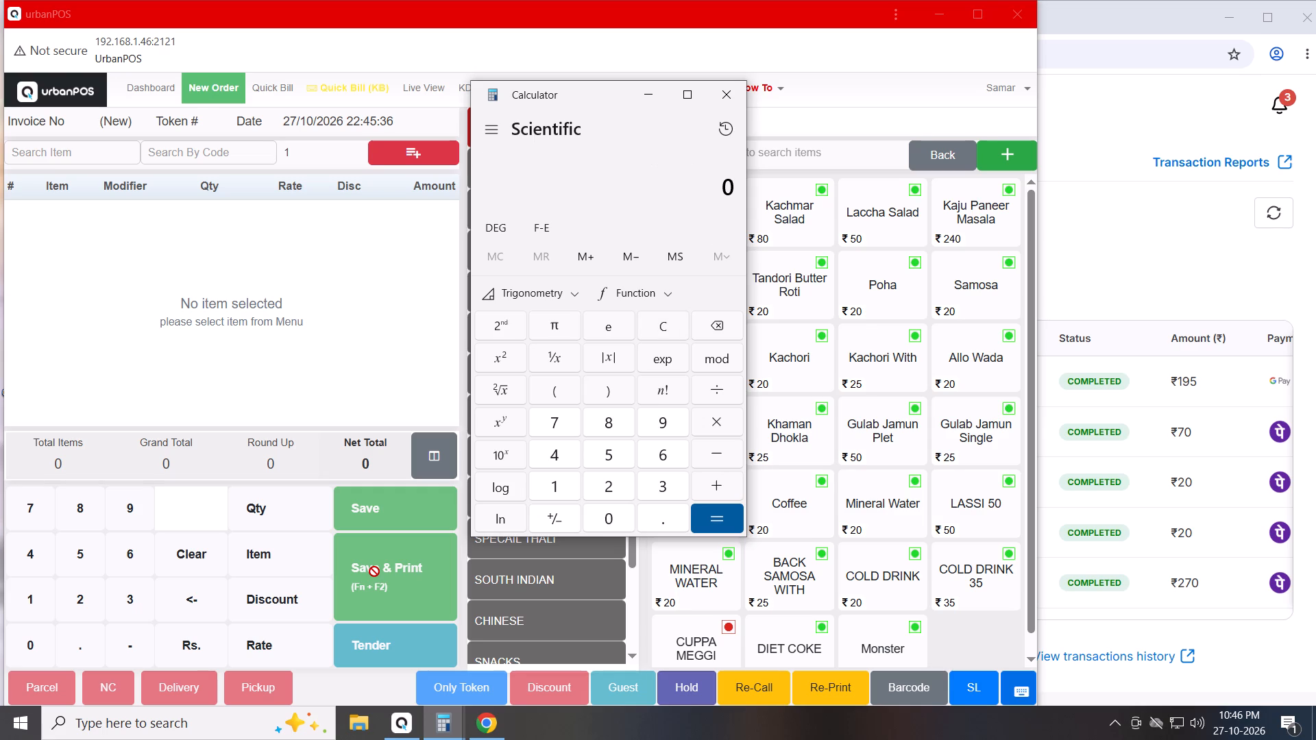
pyautogui.press('2')
pyautogui.write('0+220+30+20+')
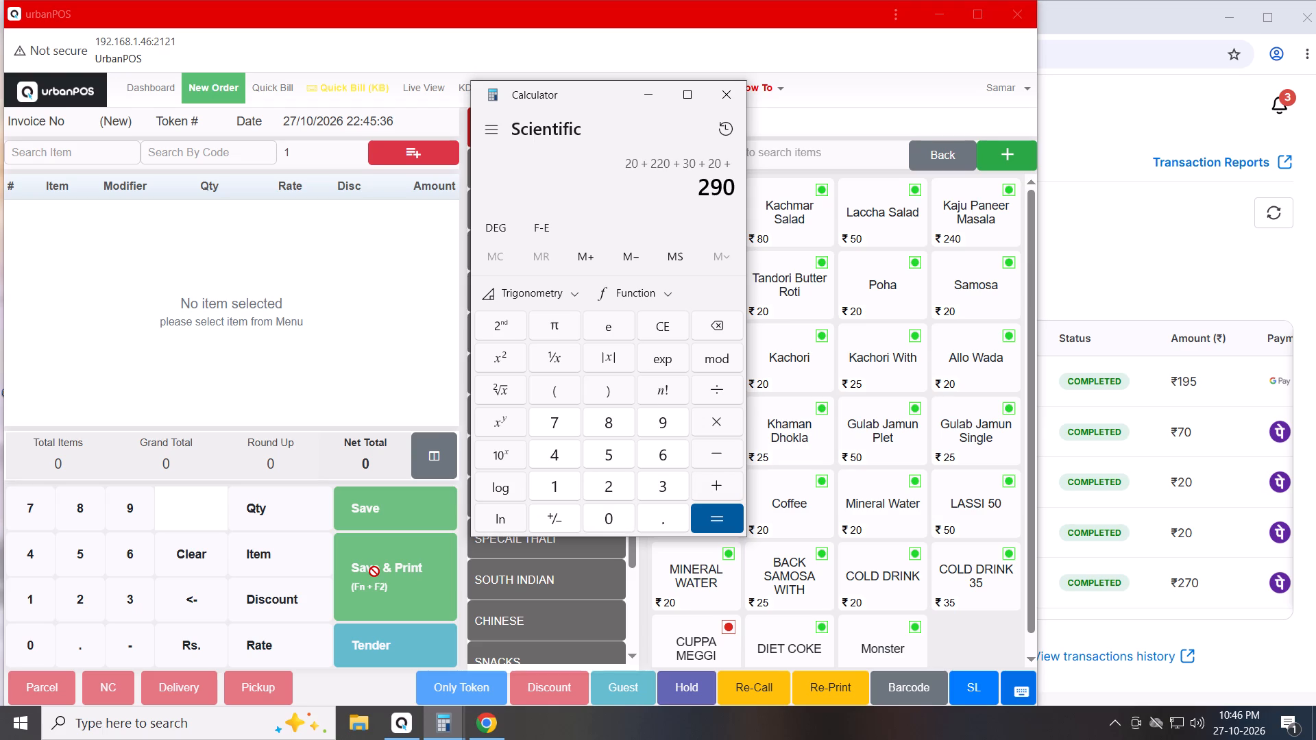
pyautogui.write('35+690+620+')
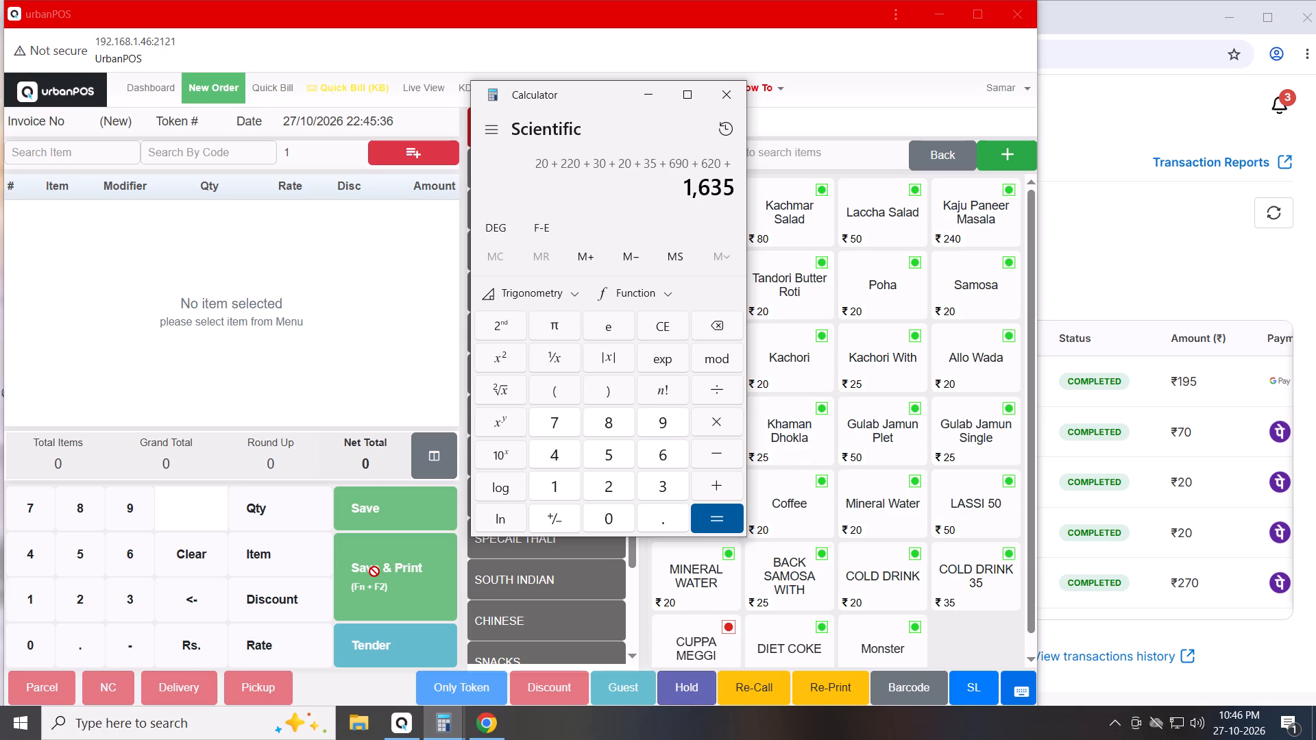
pyautogui.write('30+40+20+180+')
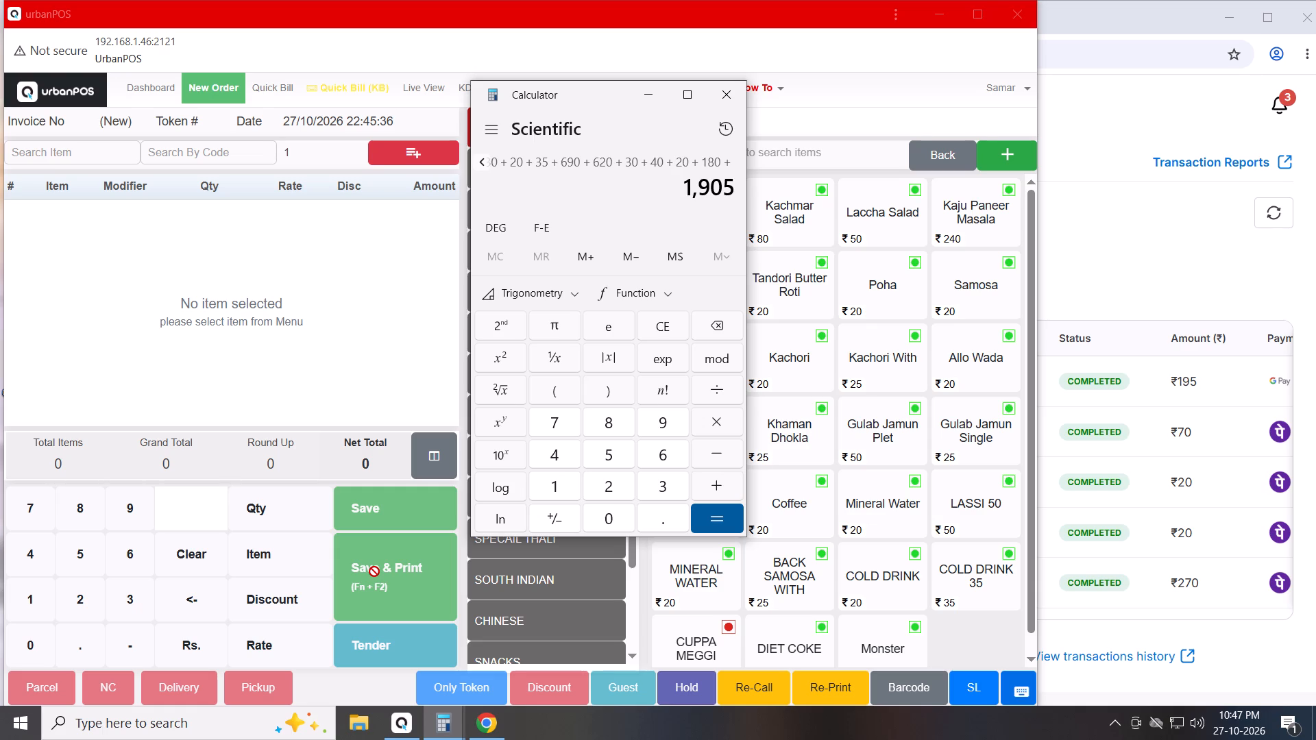
pyautogui.write('25+30+')
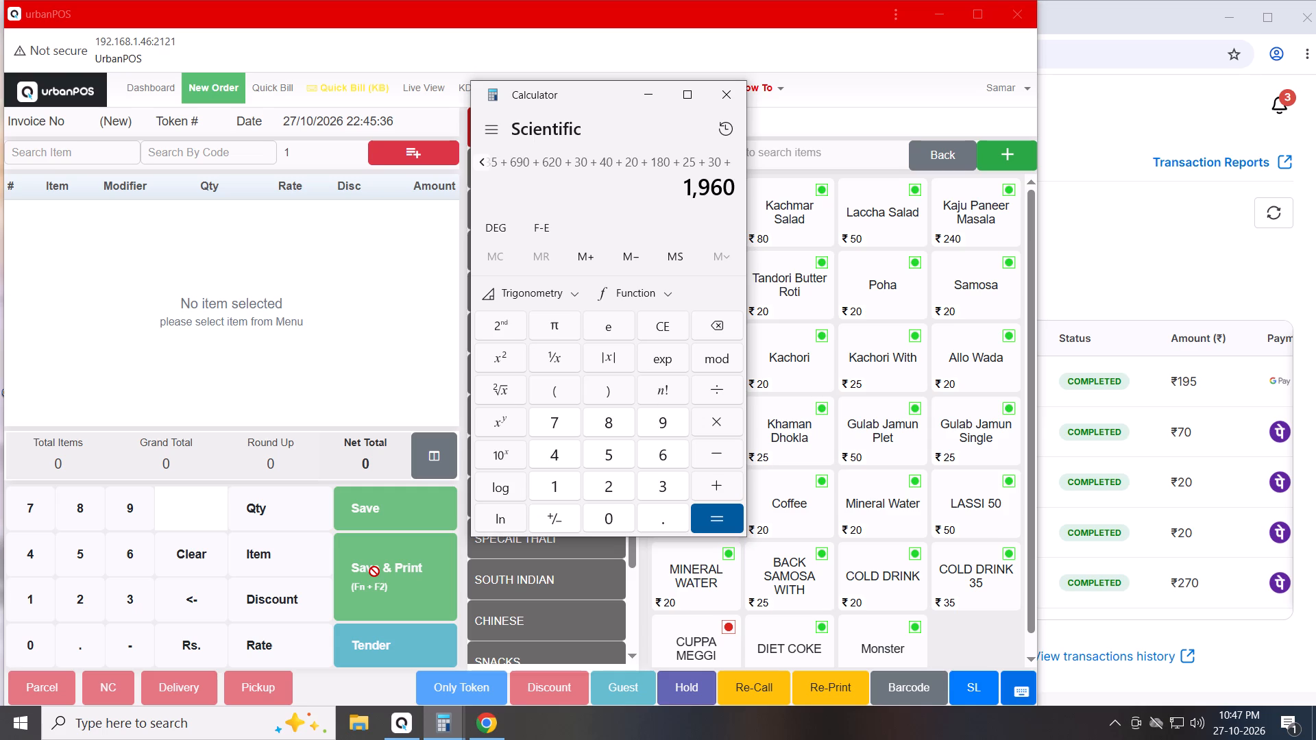
# Clear the running sum in Calculator.
pyautogui.press('Escape')
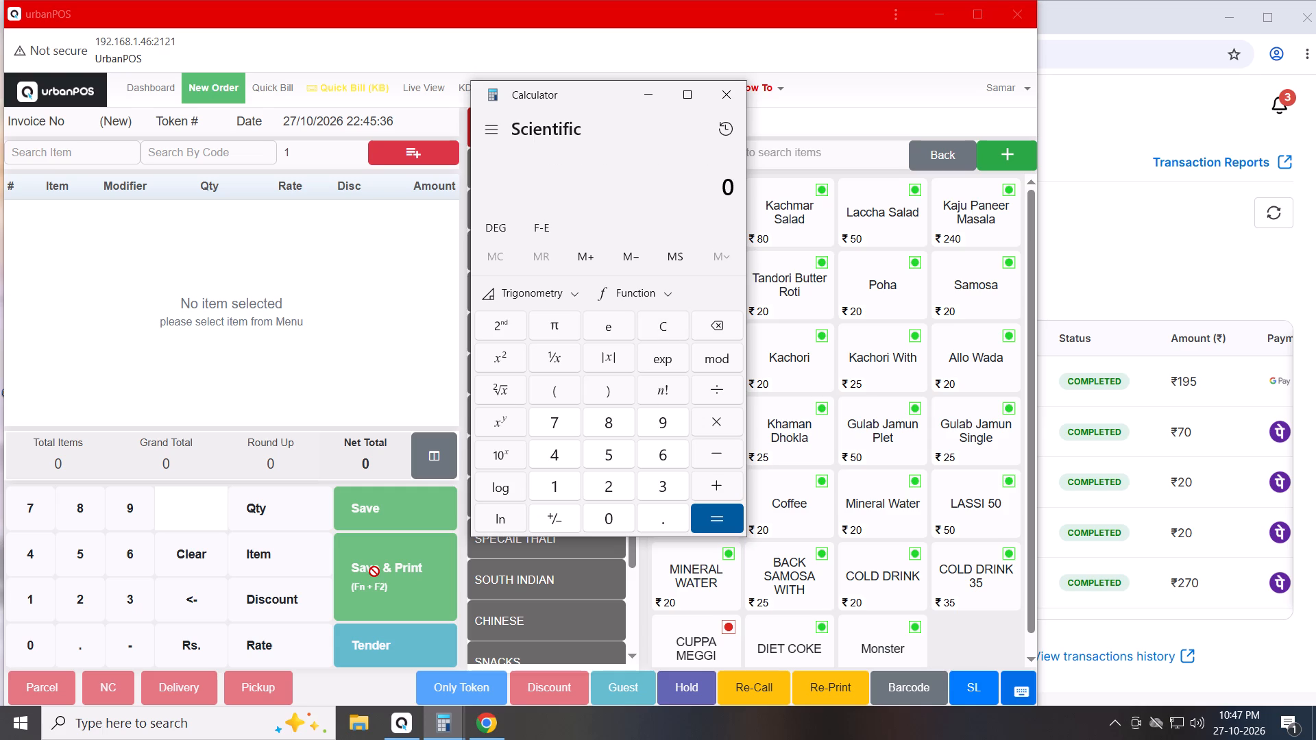